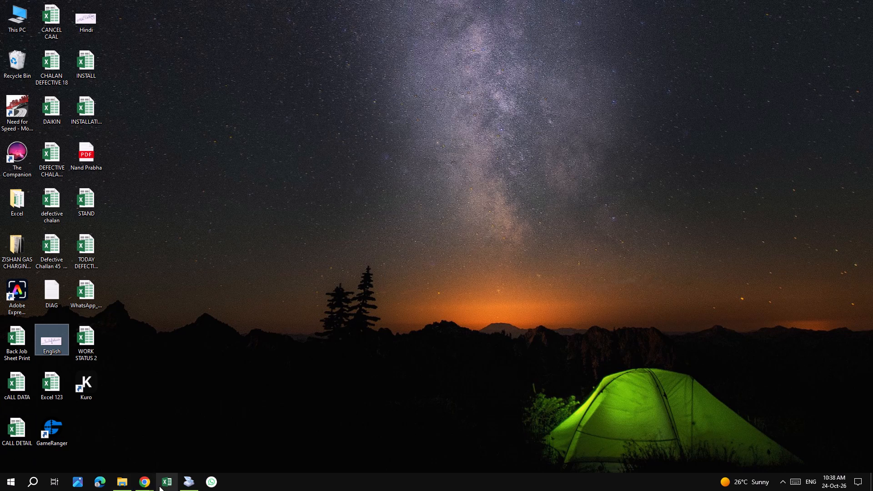
Switch to Chrome and open the LLOYD bookmarked site in the empty tab to load the Havells active jobs list.
left_click(147, 486)
left_click(115, 465)
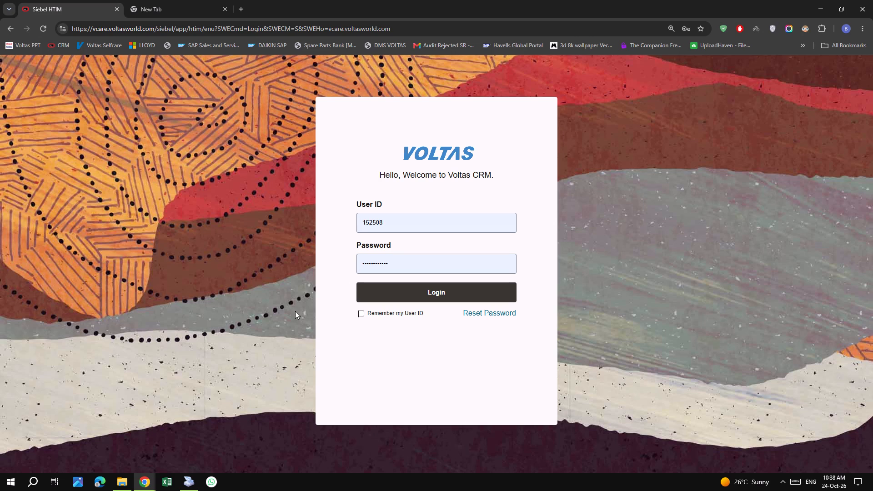
left_click(177, 9)
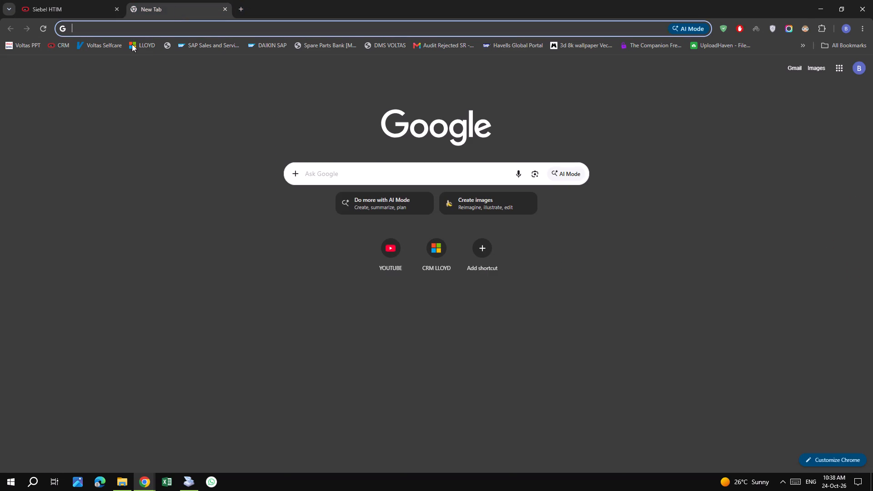
left_click(131, 44)
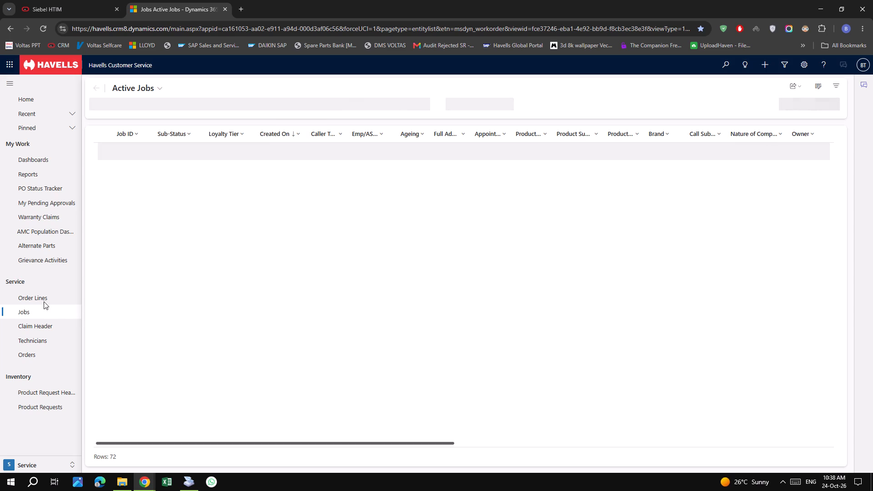
Filter the Active Jobs list by Sub-Status equal to Work Allocated.
scroll(236, 299, "up", 3)
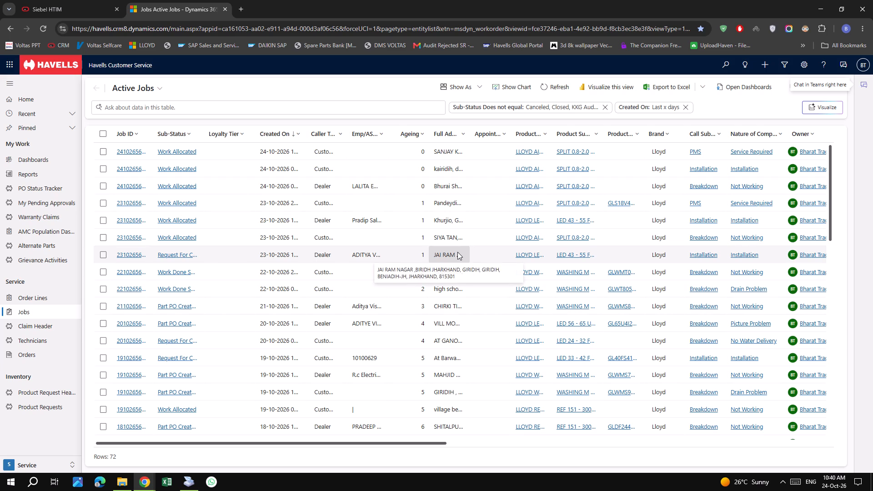
left_click(173, 140)
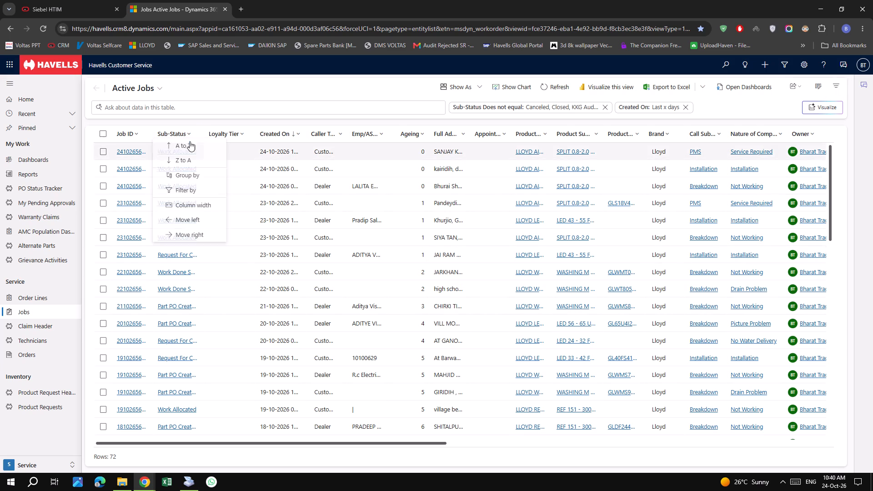
left_click(190, 197)
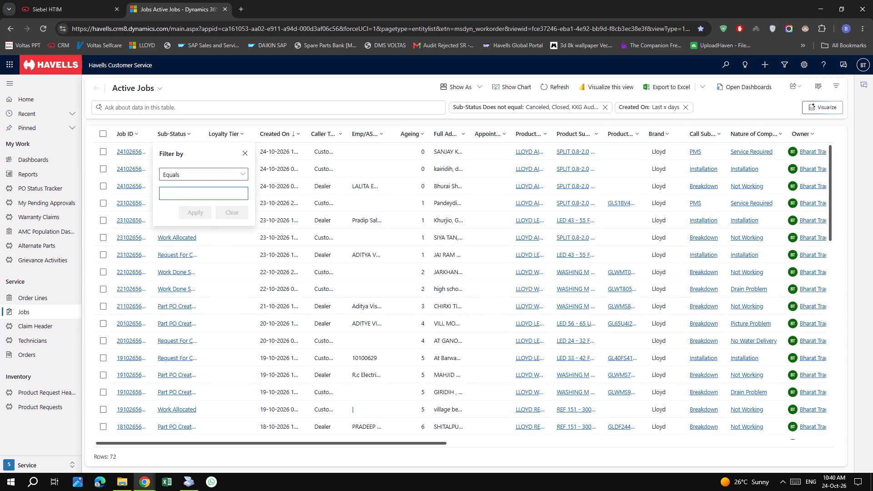
key("w")
left_click(197, 214)
left_click(197, 225)
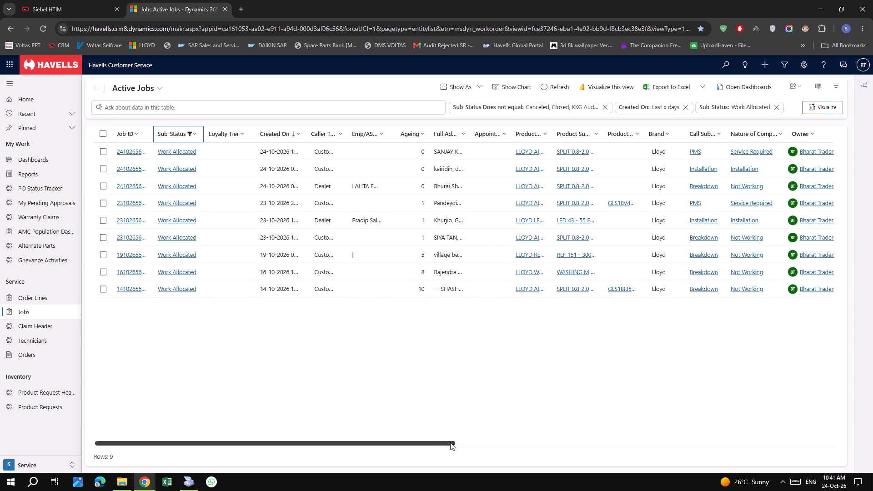
Open the PMS Service Required job created 23-10-2026, review its customer and complaint details, and return to the job list.
left_click_drag(450, 441, 493, 448)
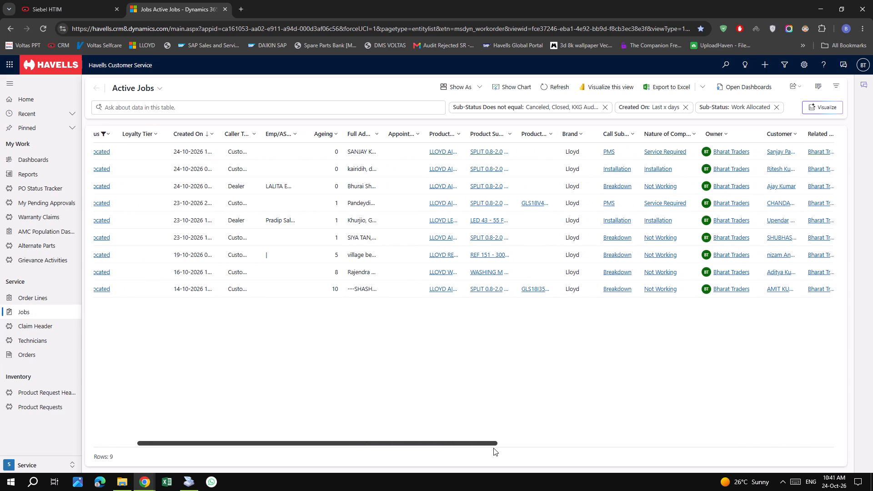
left_click_drag(493, 448, 492, 448)
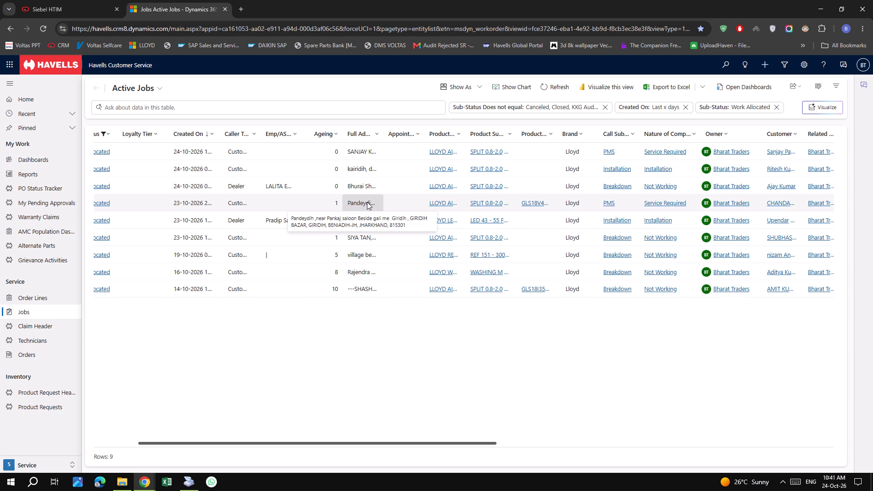
triple_click(322, 206)
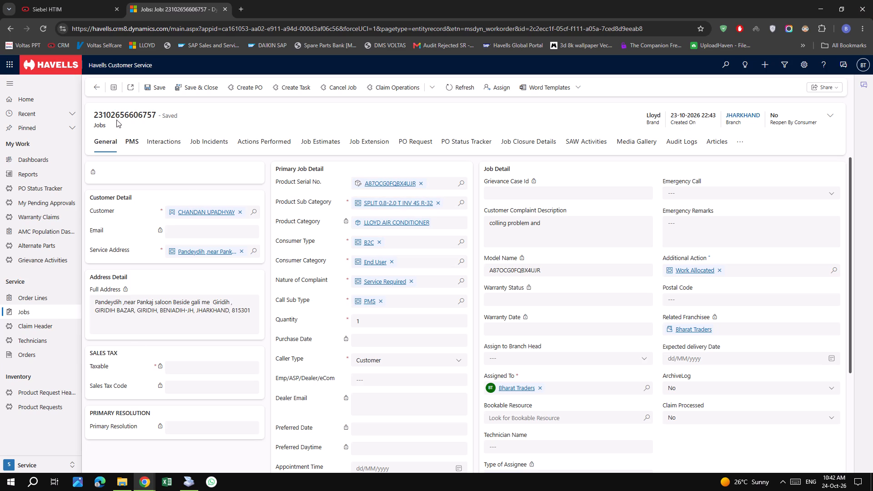
left_click(92, 91)
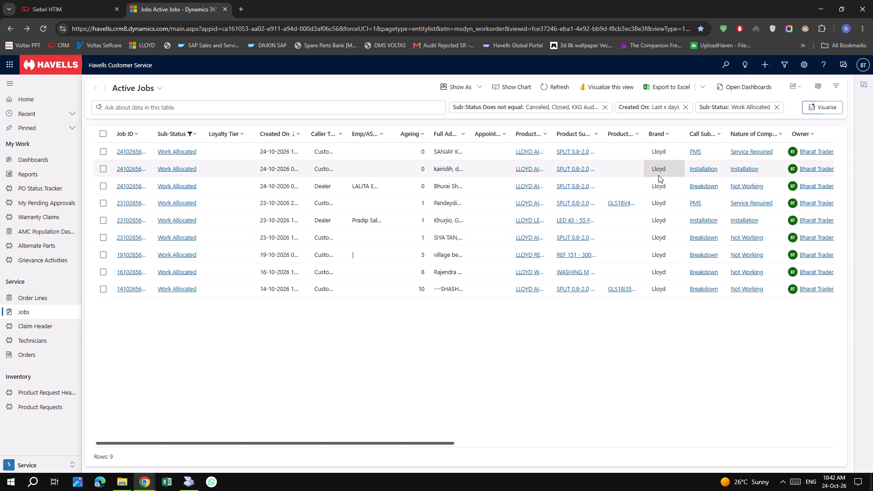
Examine the complaint, owner and customer columns of the filtered Work Allocated jobs.
left_click_drag(442, 444, 463, 444)
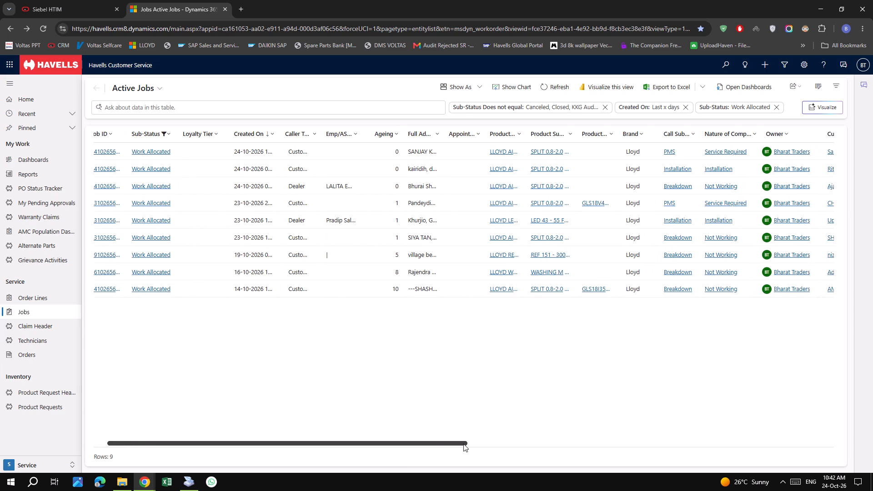
left_click_drag(463, 444, 484, 443)
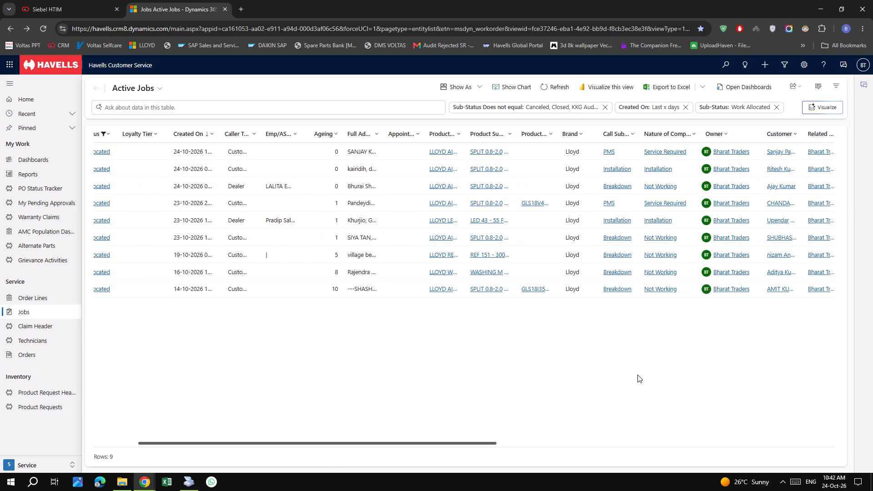
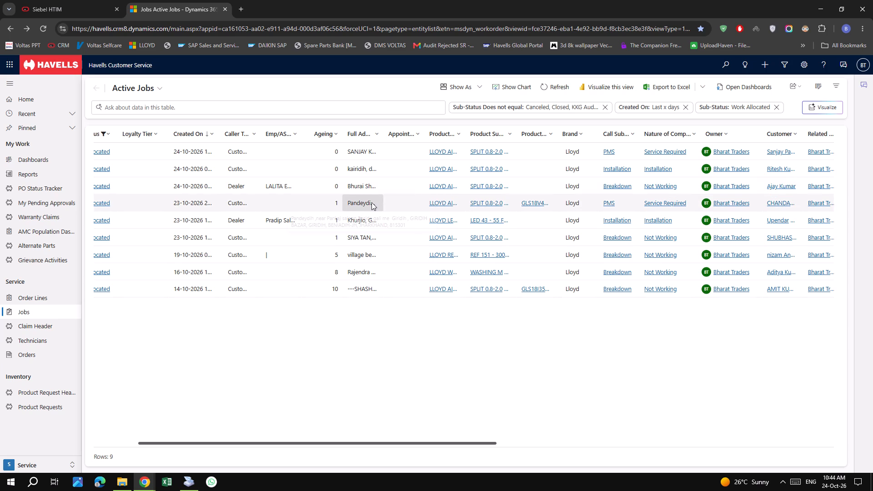
Open the PMS Service Required job created 23-10-2026 and start a new phone call in its interactions with contact preference Registered Number.
triple_click(409, 204)
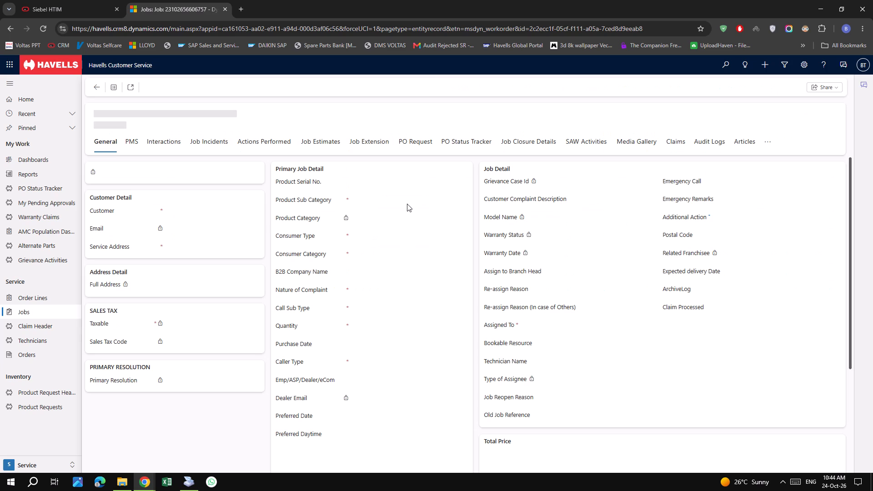
left_click(170, 146)
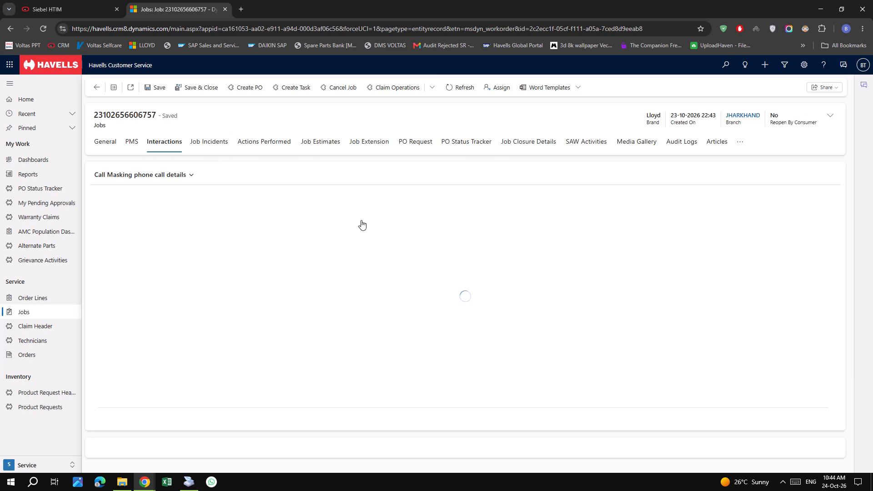
left_click(630, 174)
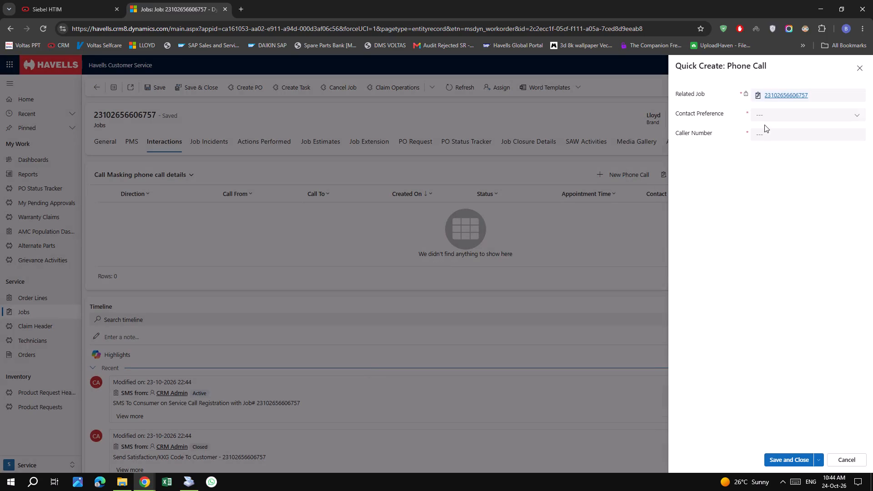
left_click(771, 116)
left_click(779, 143)
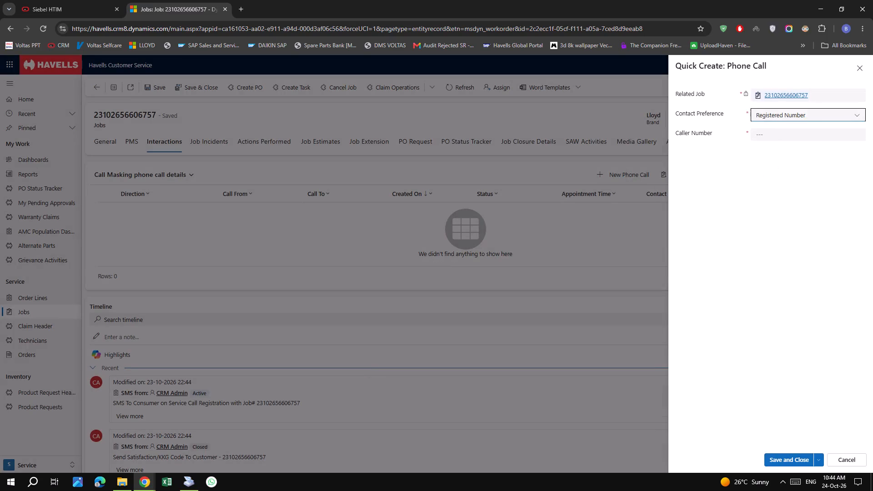
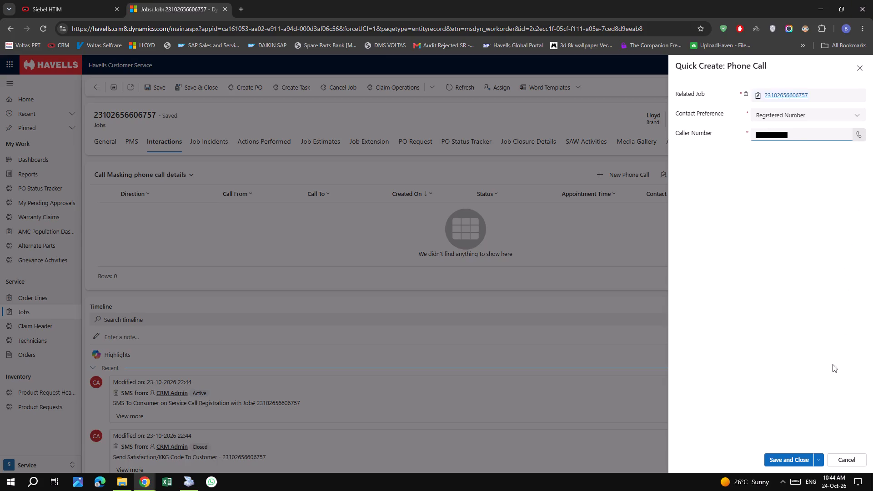
Save and close the new phone call to the customer's registered number.
left_click(793, 463)
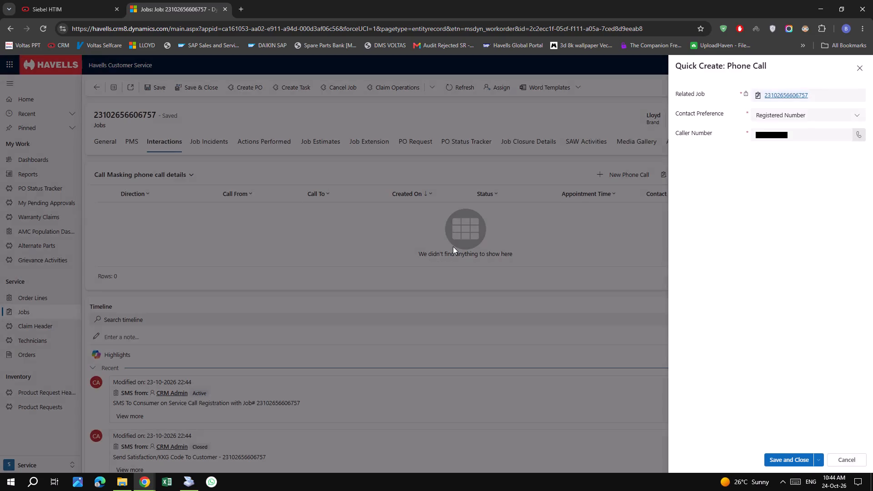
Review the PMS job's general details and return to the active jobs list.
left_click(113, 146)
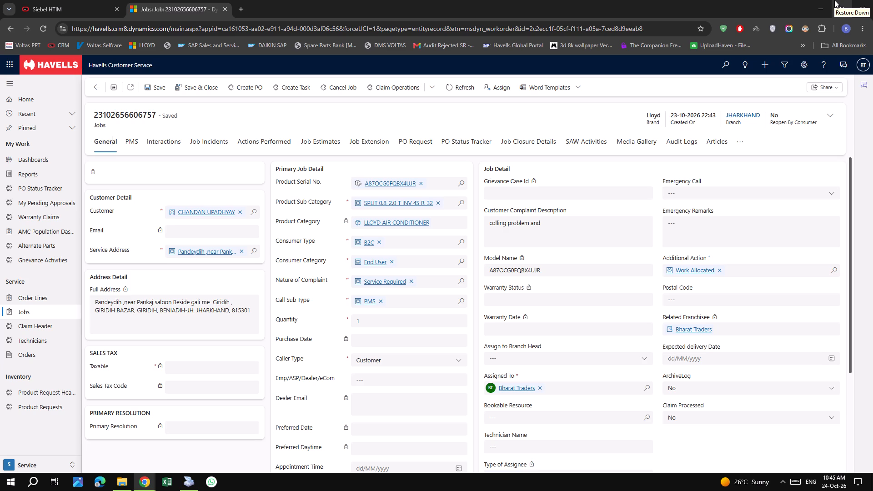
left_click(99, 88)
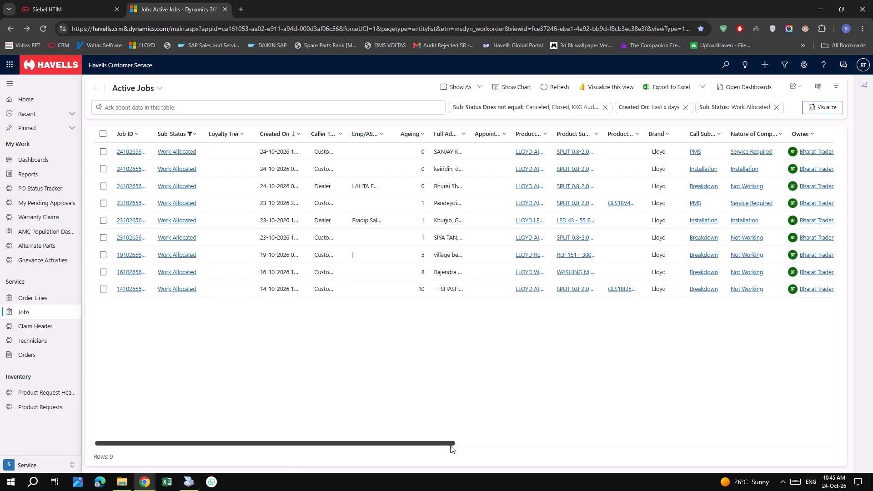
Reopen the PMS Service Required job created 23-10-2026 and check the status and conversation duration of its logged call.
left_click_drag(450, 446, 493, 443)
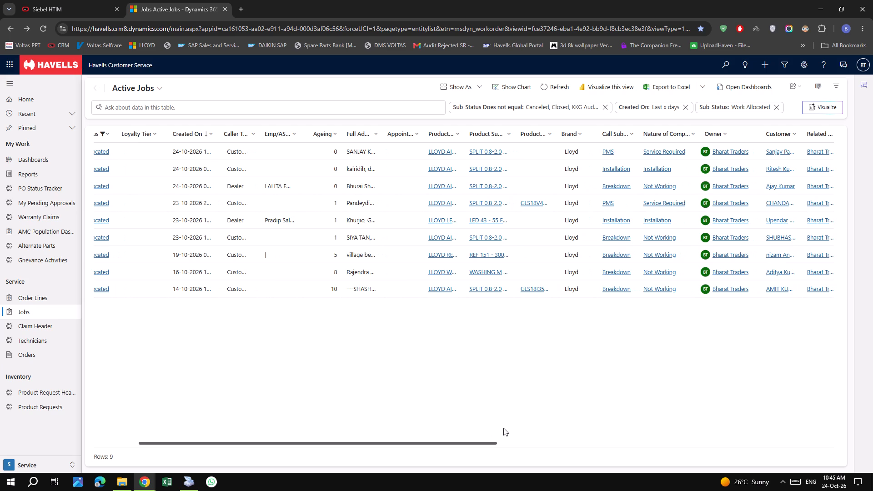
double_click(410, 200)
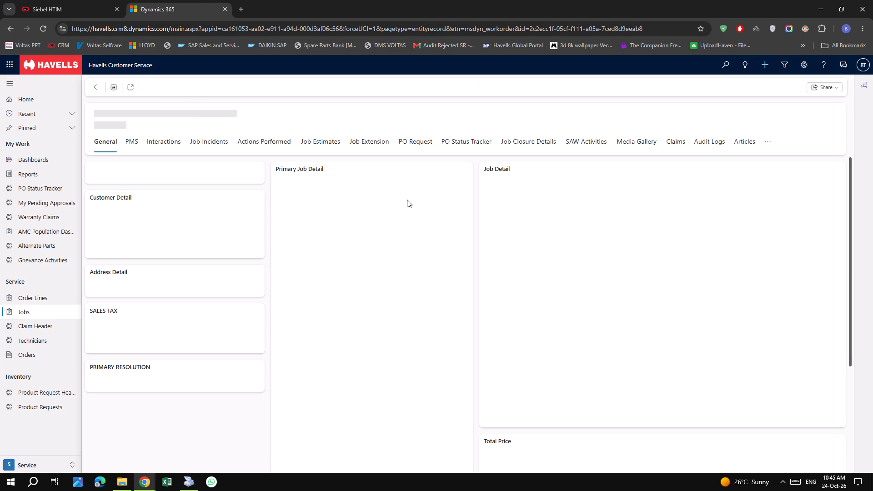
left_click(155, 147)
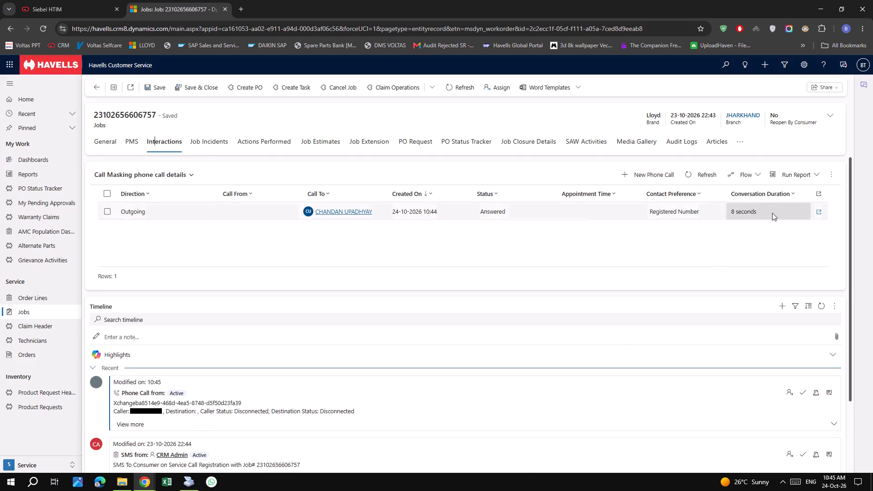
Start another new phone call from the PMS job's interactions.
left_click(632, 175)
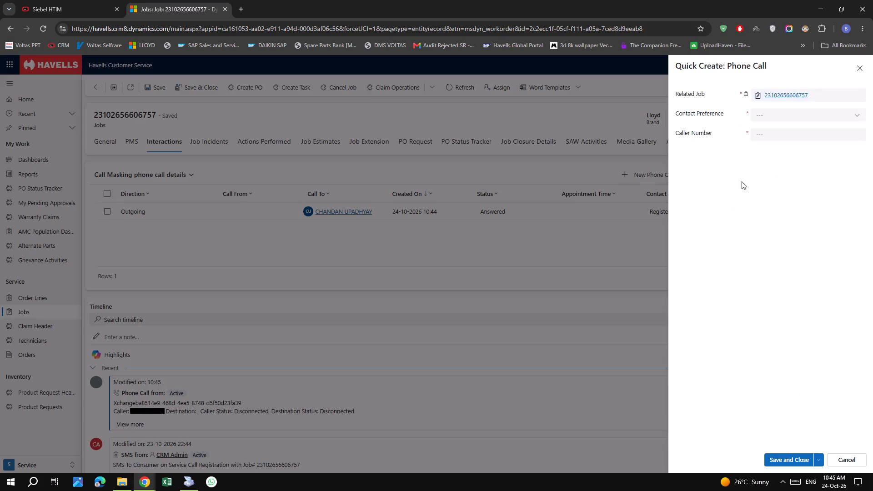
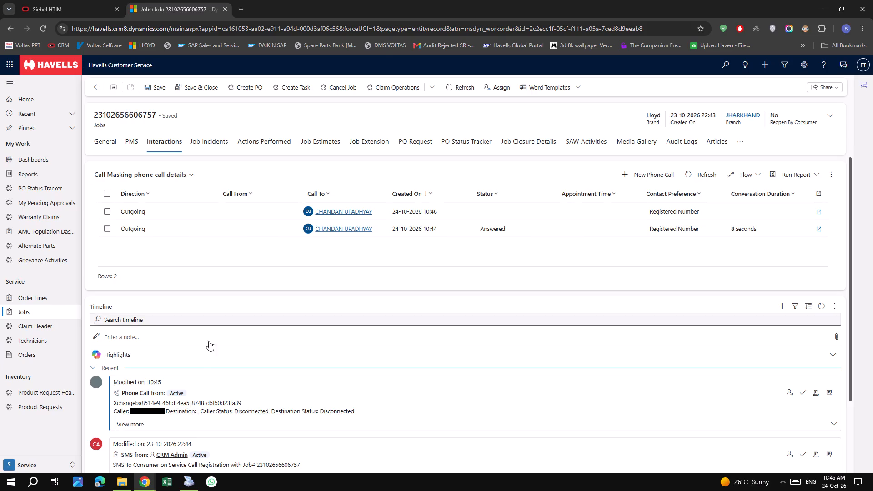
Check the customer's full address in the PMS job's general details.
left_click(110, 139)
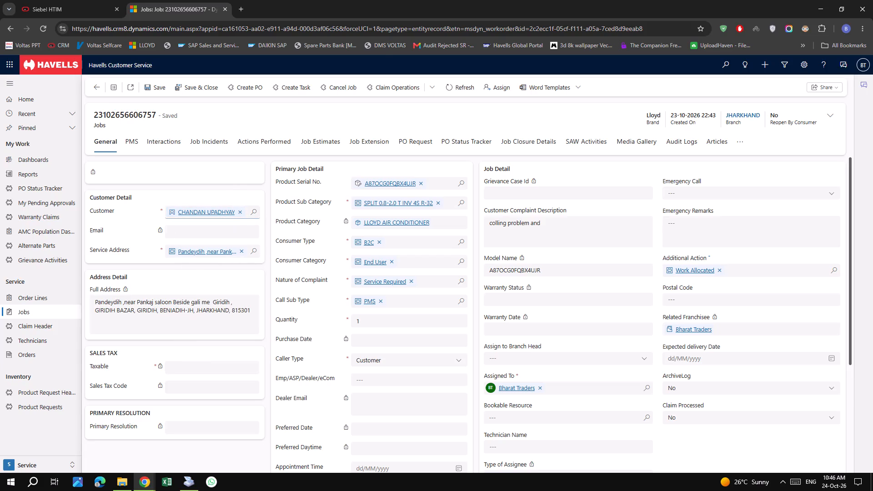
left_click_drag(230, 310, 257, 318)
left_click(231, 283)
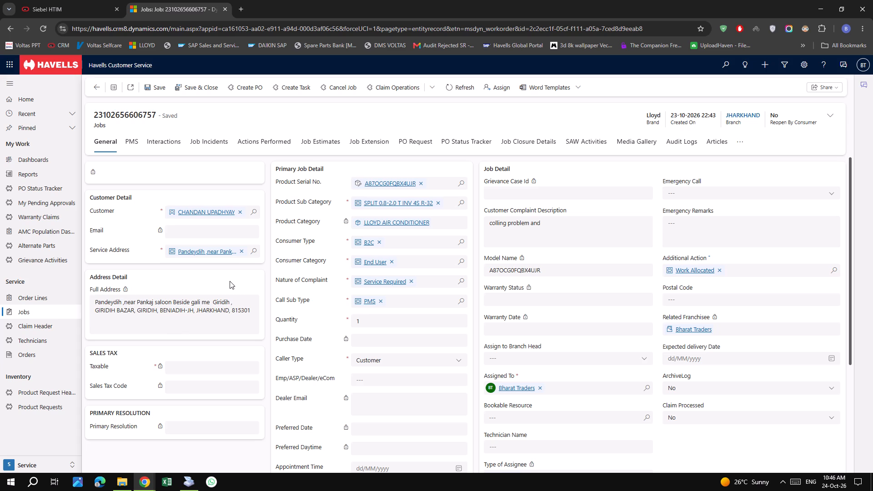
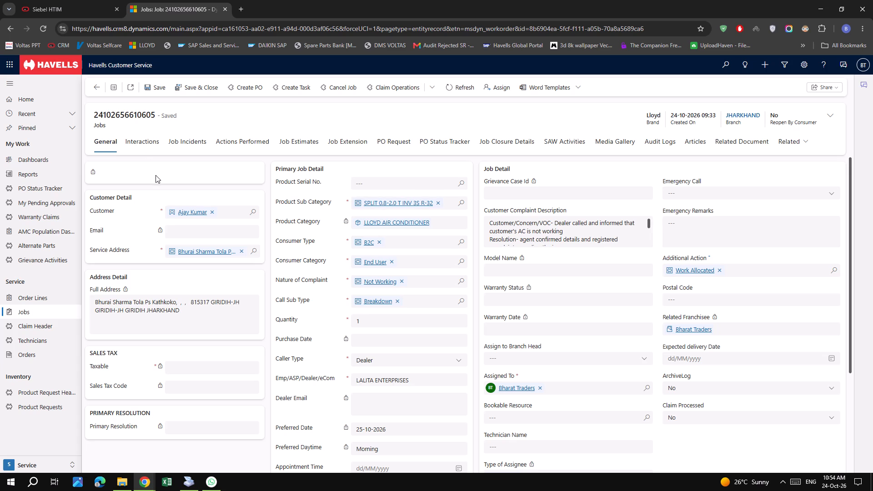
Start a new phone call record in the breakdown job's interactions and open the Contact Preference choices.
left_click(137, 143)
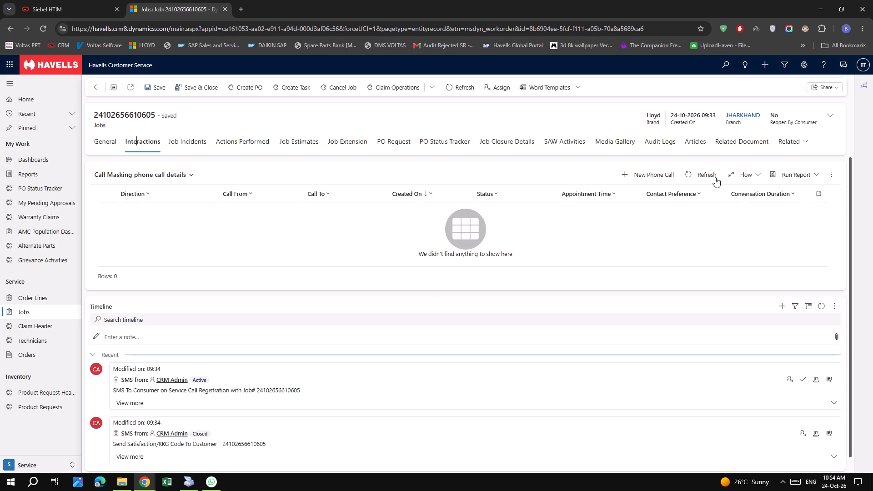
left_click(641, 174)
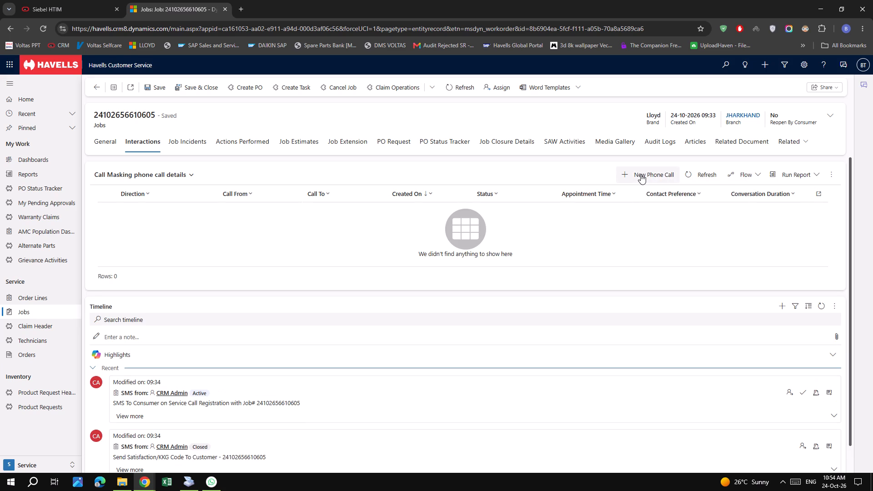
left_click(818, 119)
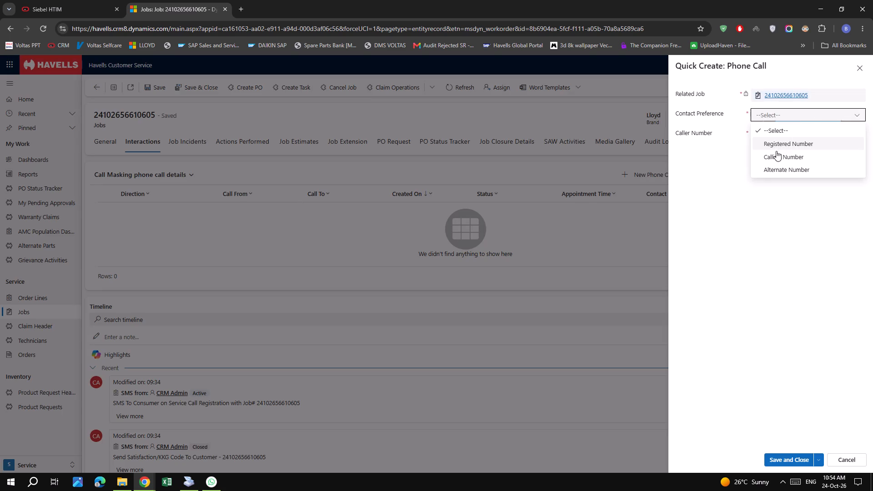
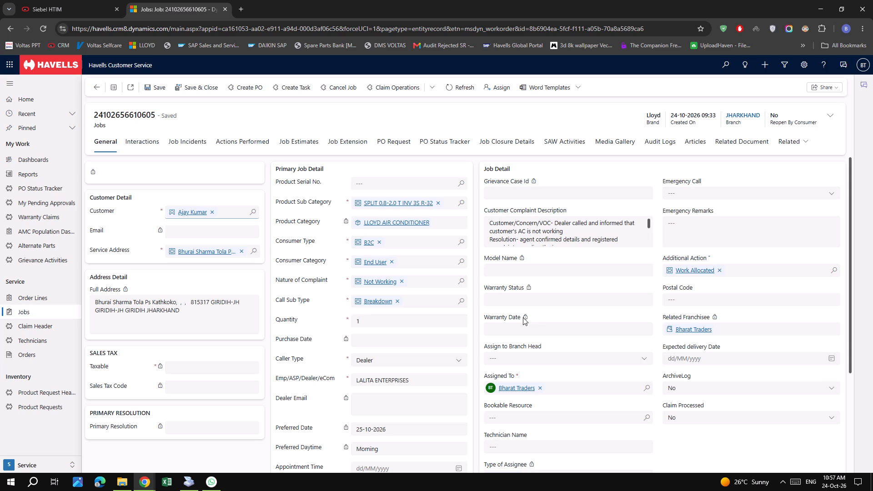
Look up the customer assets offered for the breakdown job's Product Serial No. without choosing one.
left_click(459, 181)
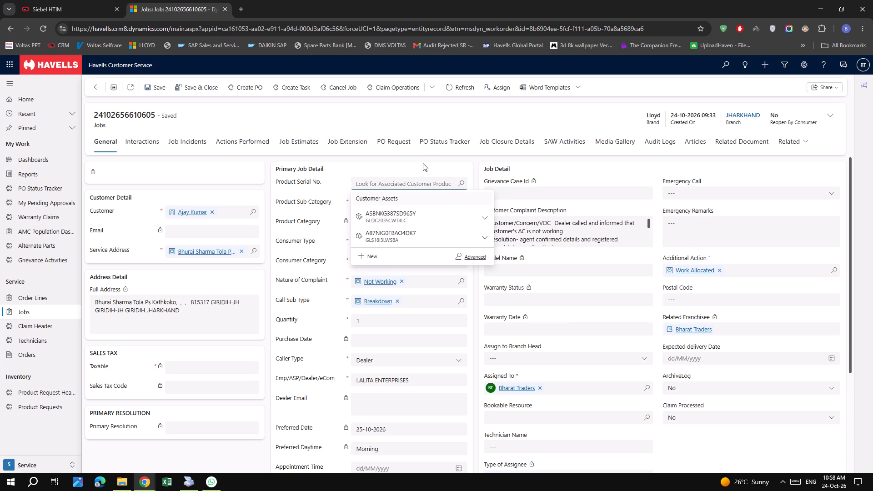
left_click(423, 163)
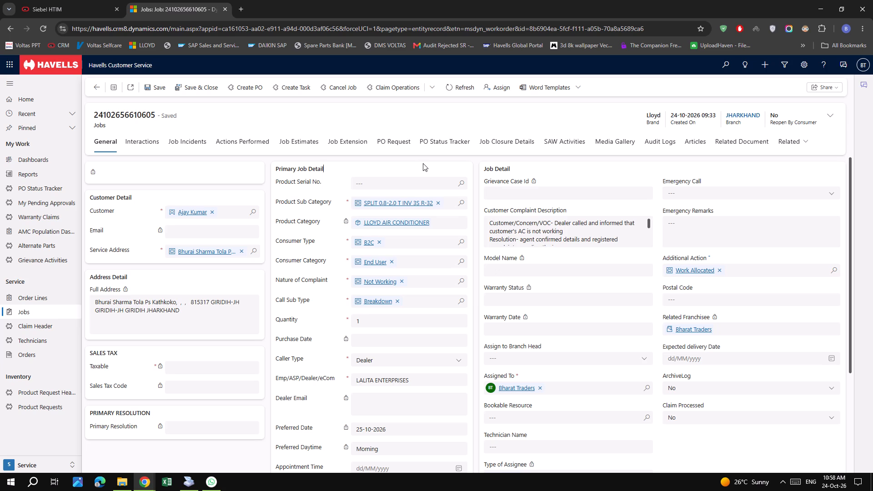
left_click(344, 166)
left_click(304, 113)
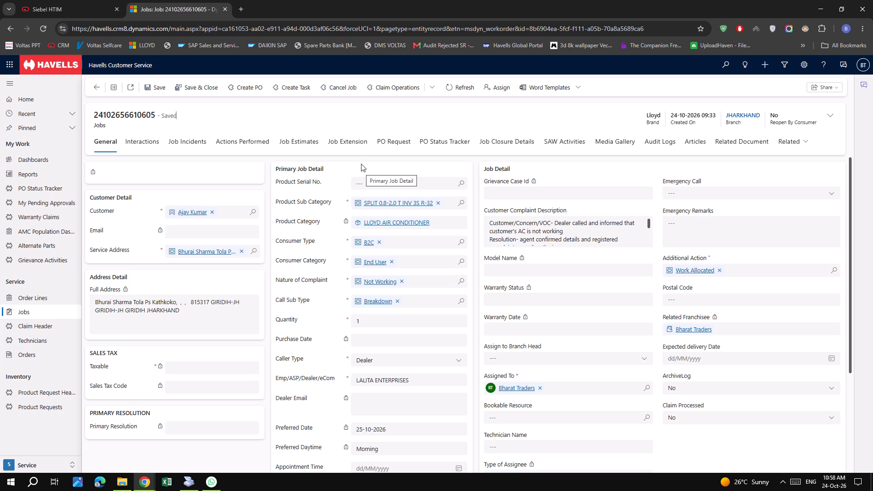
Select the job number in the breakdown job's header.
double_click(135, 114)
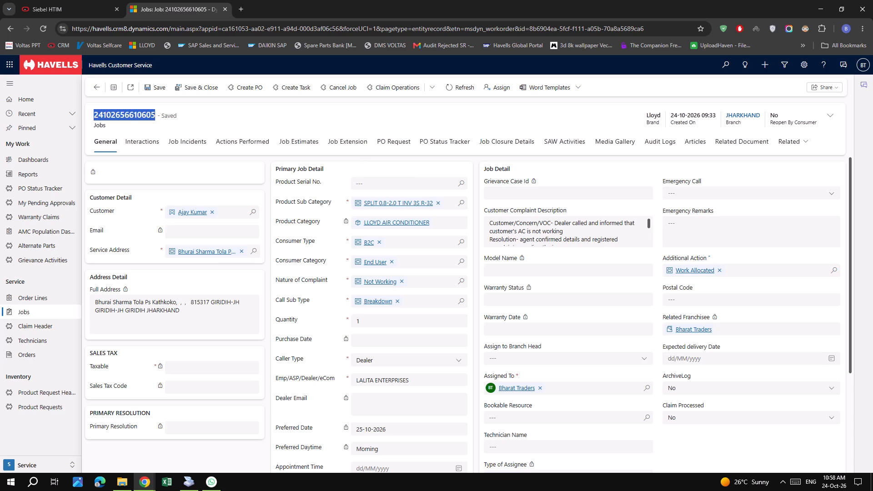
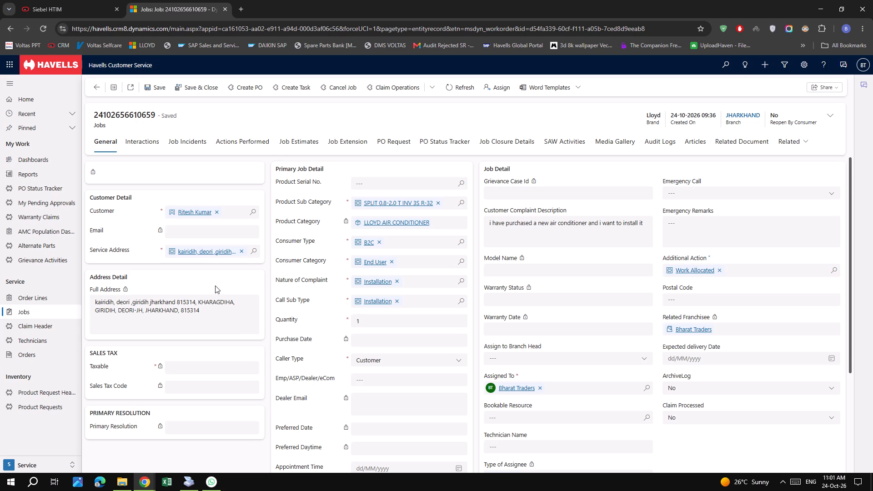
Select the job number in the header of the Lloyd air conditioner installation job.
double_click(144, 117)
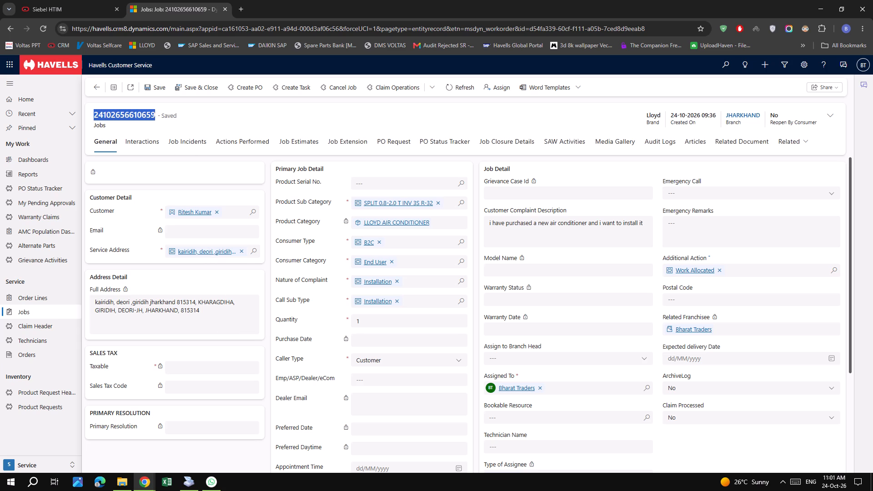
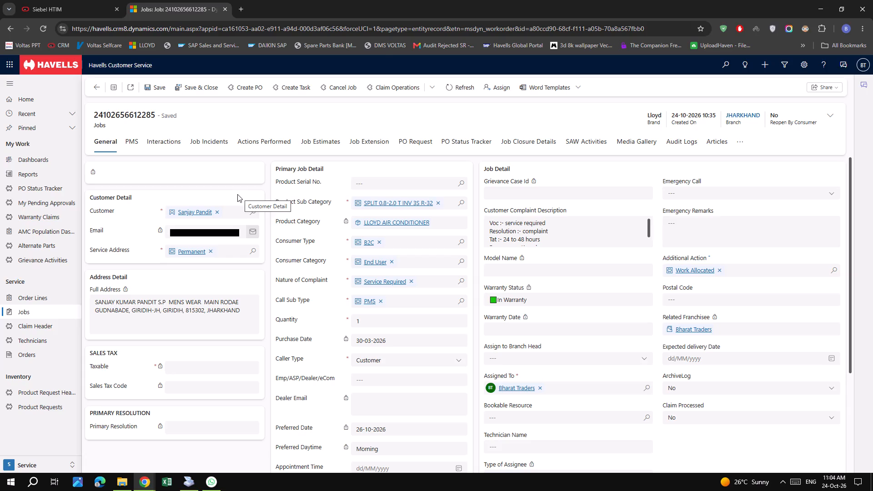
Select the job number in the header of the Lloyd air conditioner PMS job.
double_click(133, 112)
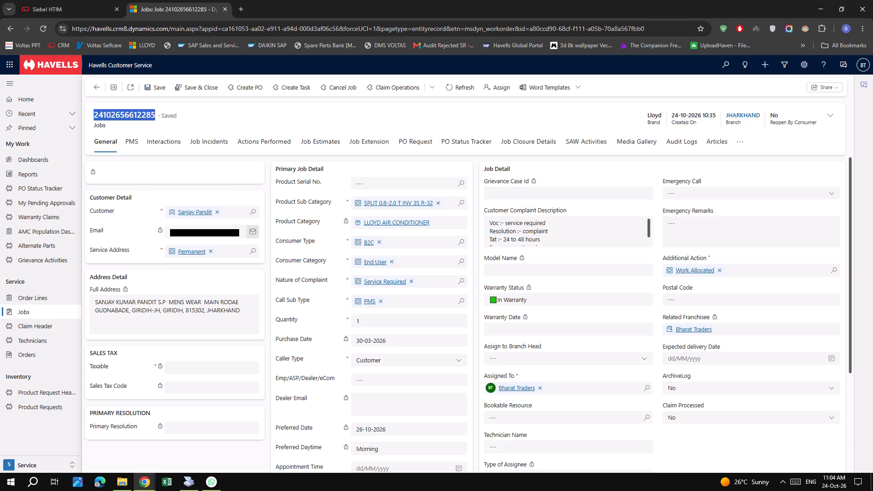
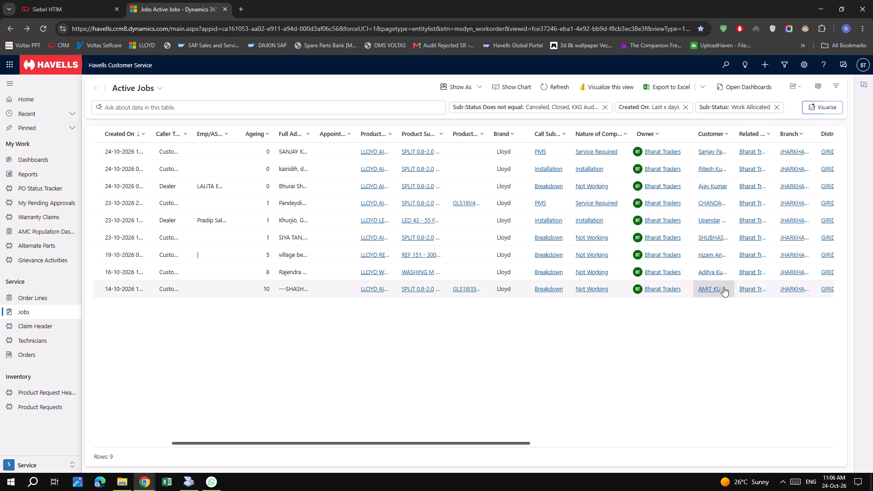
Check the Job Closure Details of the breakdown job created 14-10-2026, then return to the Active Jobs list.
double_click(342, 293)
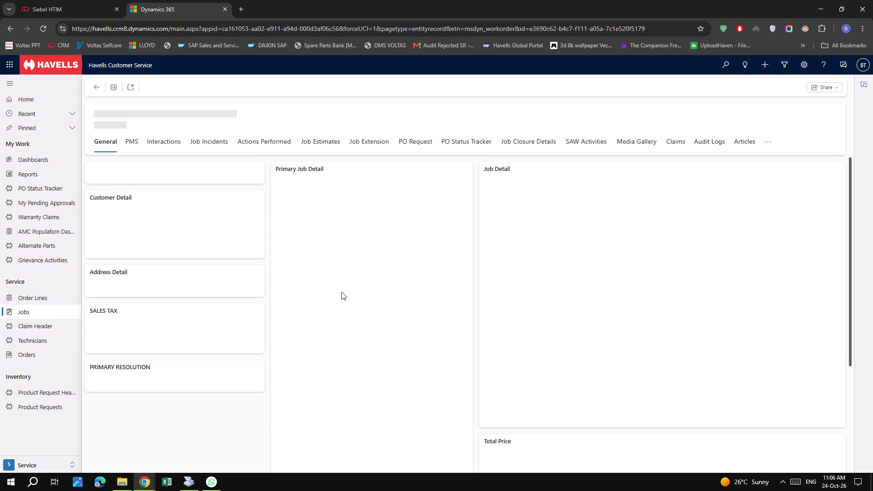
left_click(517, 147)
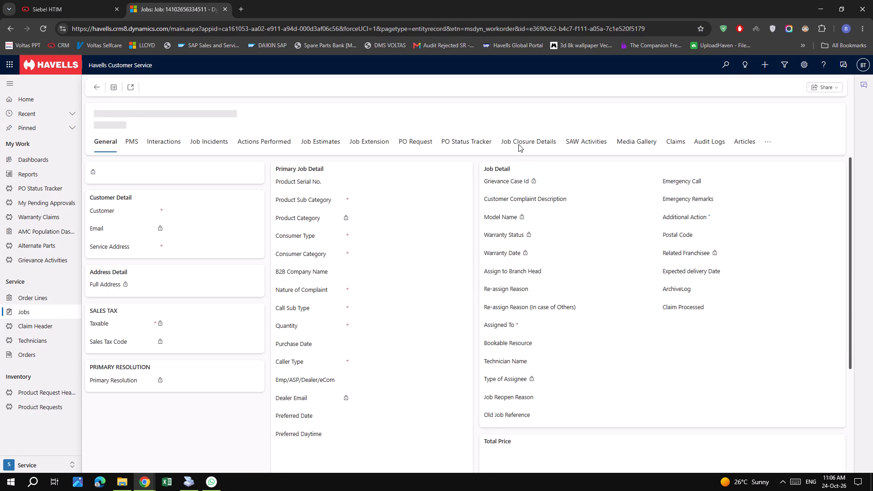
triple_click(518, 144)
left_click(503, 118)
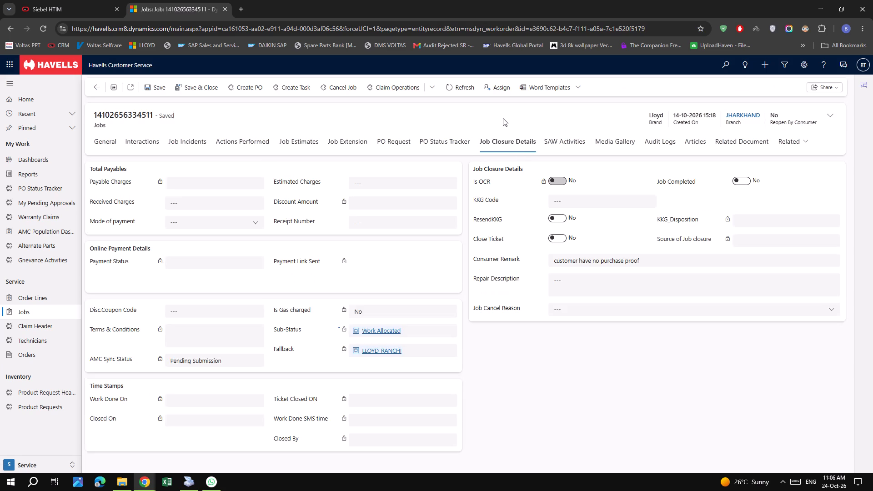
left_click(98, 87)
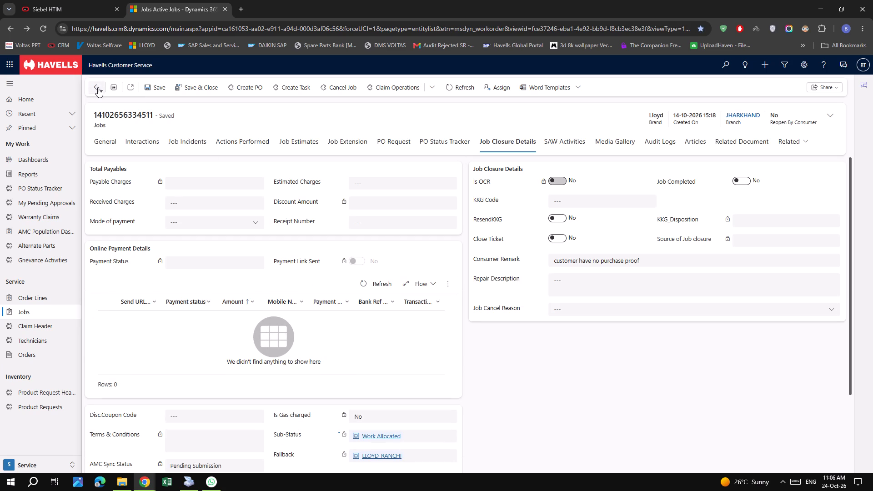
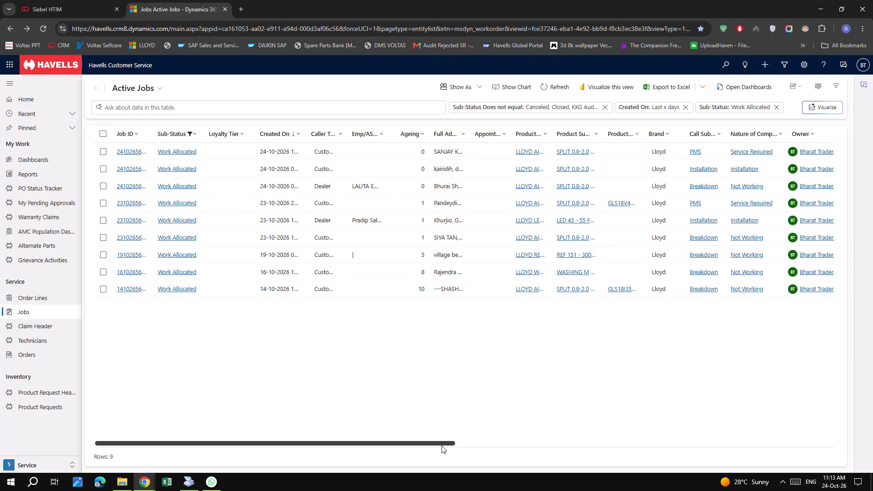
Open the air conditioner breakdown job created 23-10-2026 and check the customer assets available for its Product Serial No.
left_click_drag(442, 443, 481, 442)
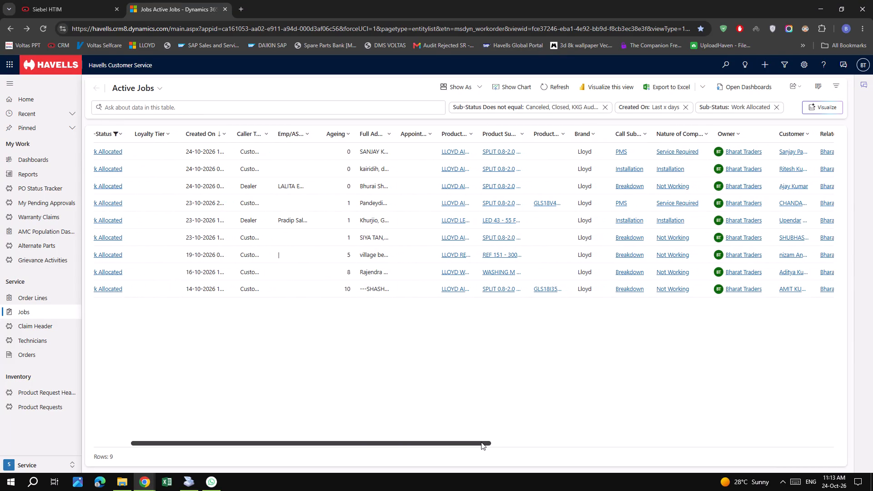
left_click_drag(481, 442, 482, 438)
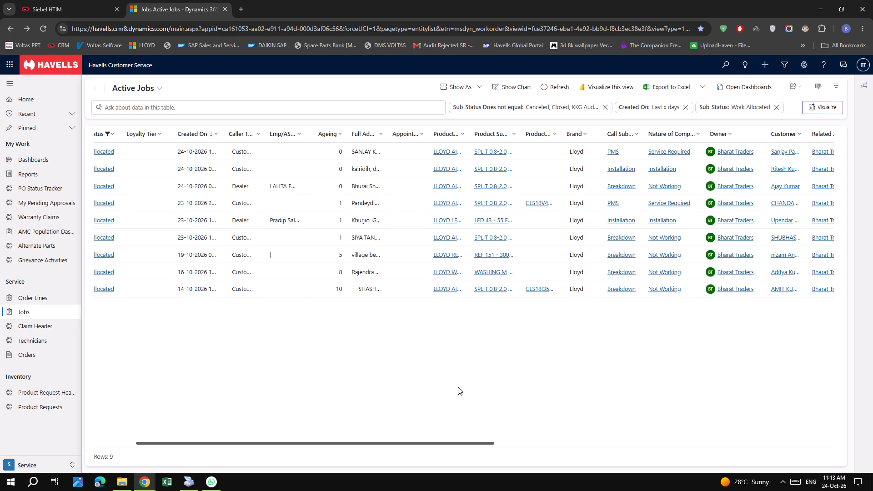
scroll(602, 351, "up", 1)
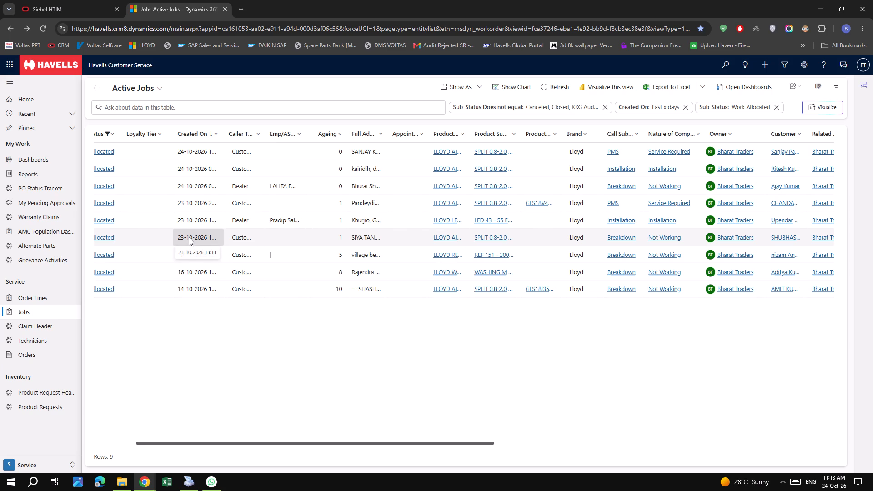
left_click(291, 233)
double_click(291, 233)
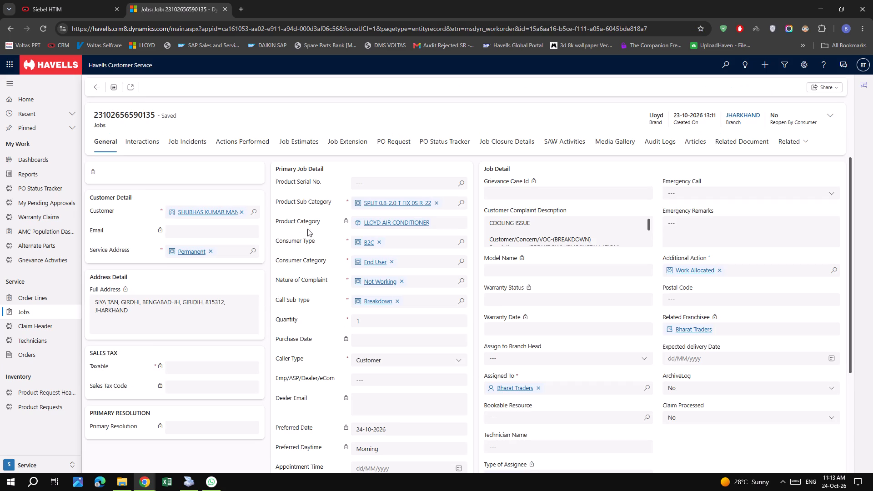
left_click(460, 185)
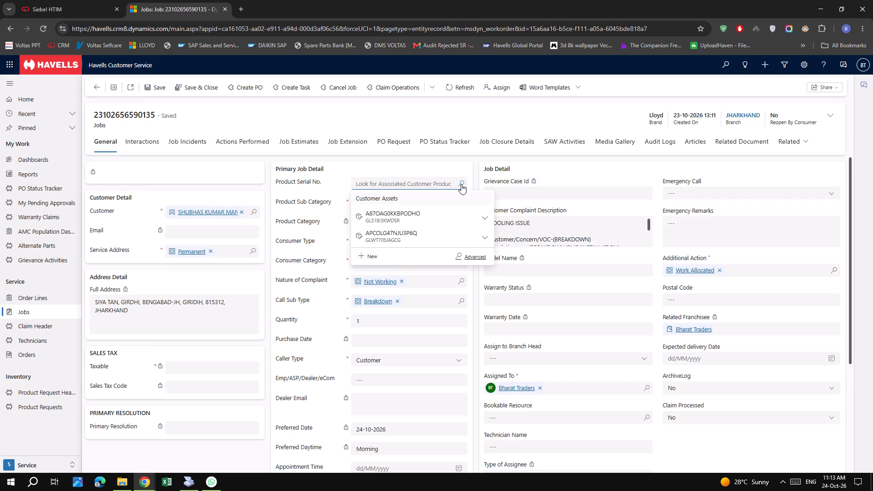
left_click(404, 168)
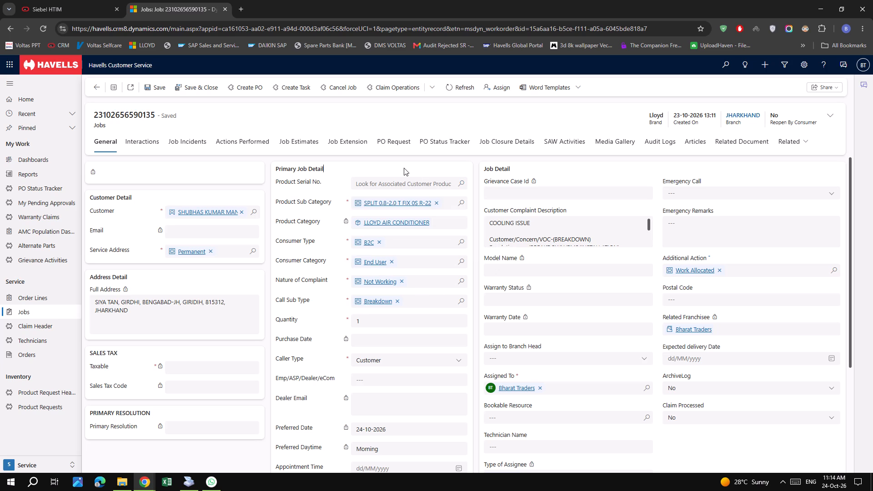
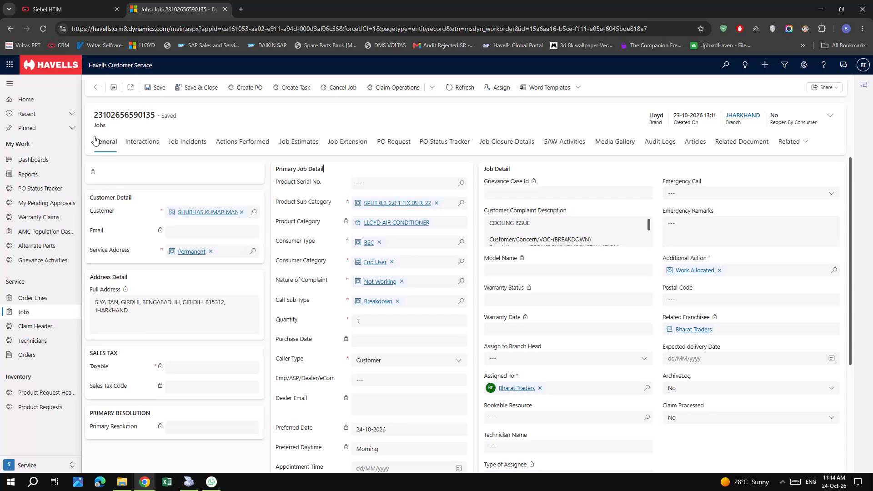
Return to the Active Jobs list and look over the work-allocated jobs.
left_click(90, 92)
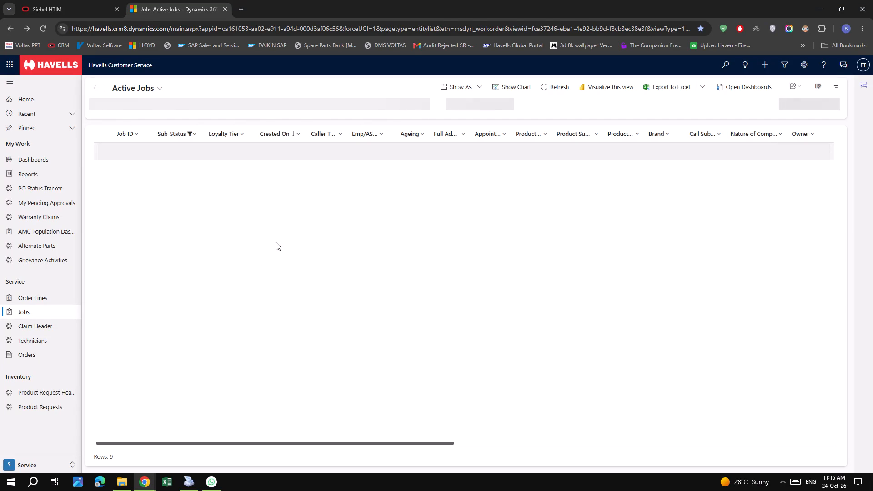
scroll(304, 234, "up", 4)
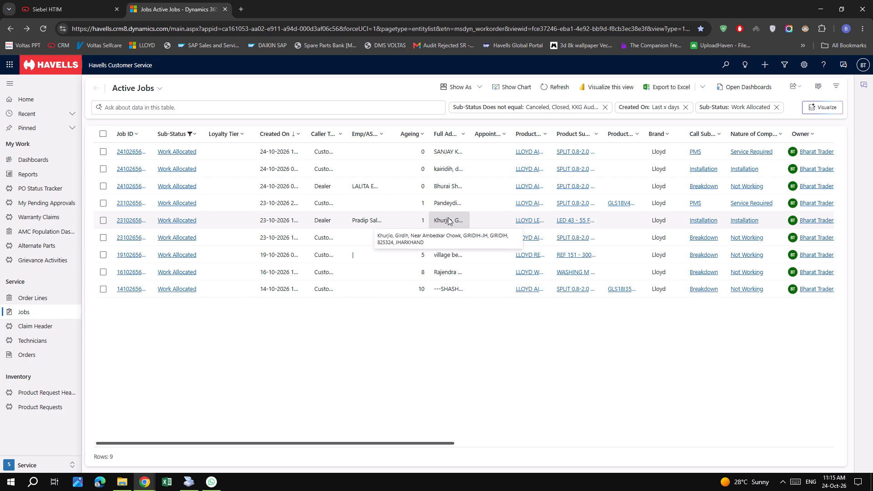
scroll(448, 217, "up", 4)
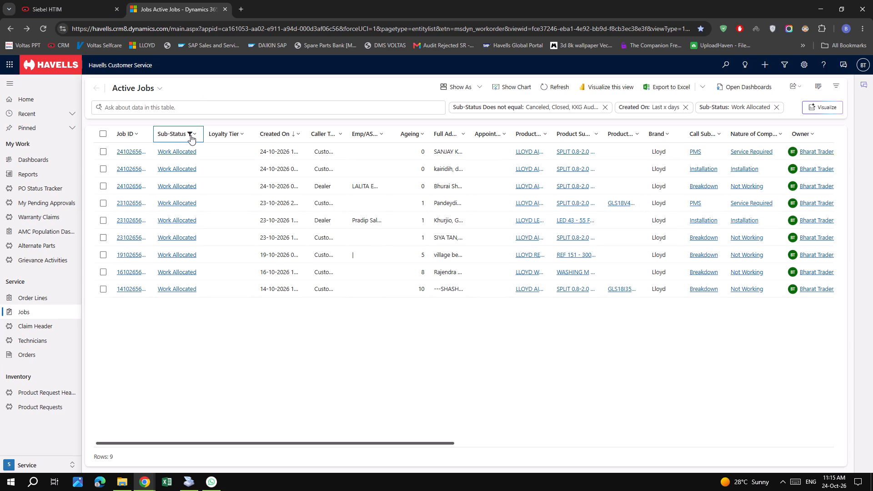
scroll(232, 189, "up", 3)
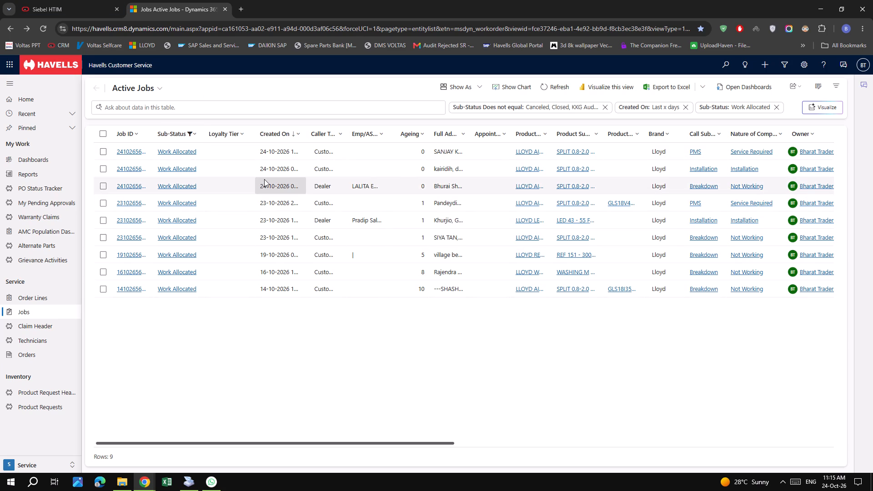
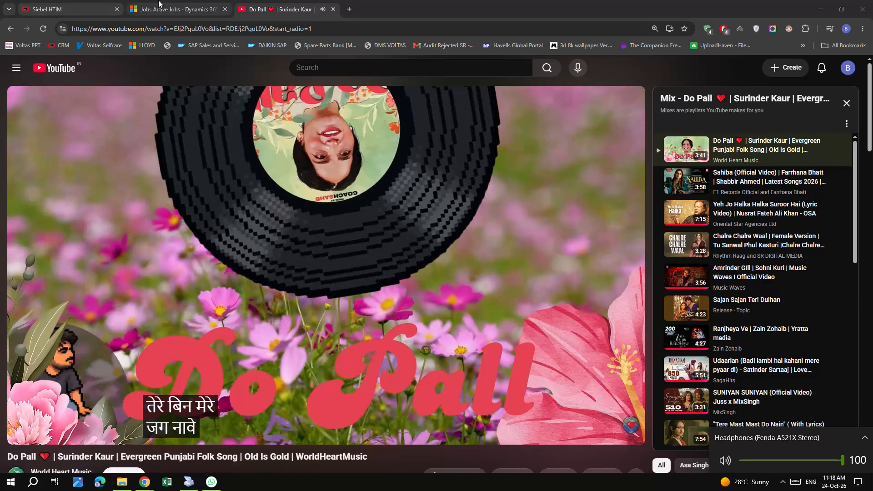
Switch from the YouTube video back to the Active Jobs list in the Havells CRM.
left_click(159, 0)
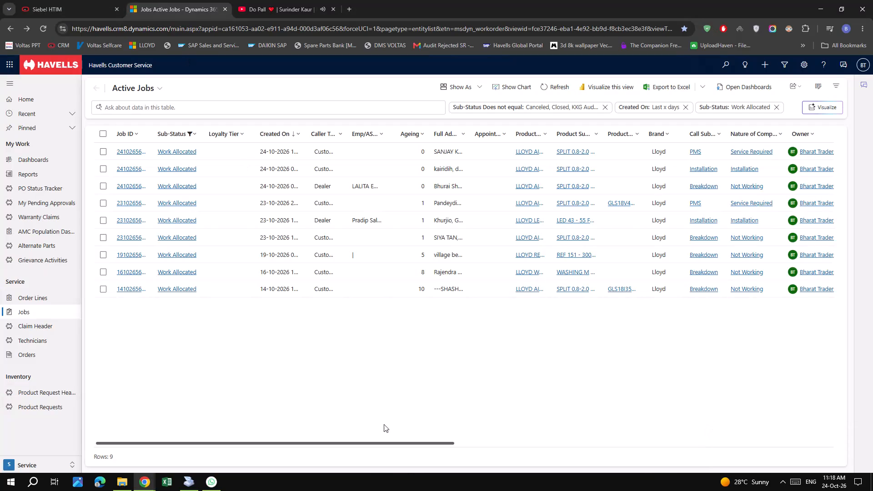
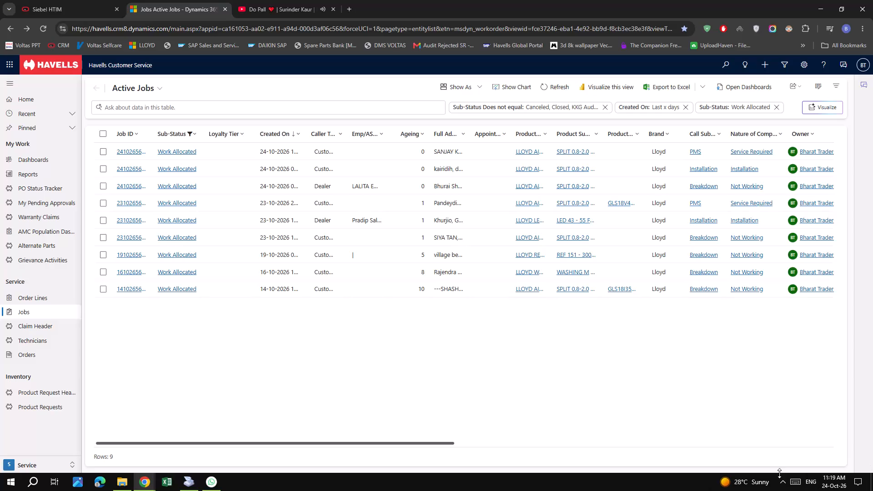
Set the Windows volume of the Fenda A521X headphones to 74.
left_click(785, 482)
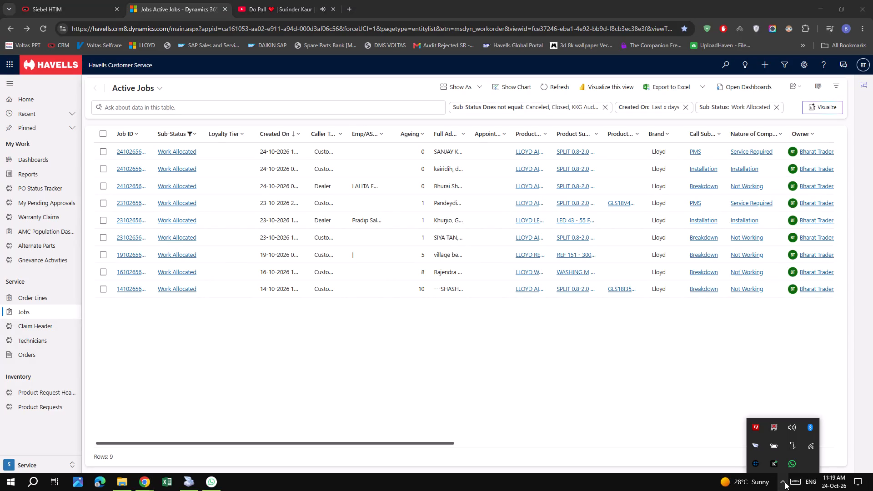
left_click(794, 431)
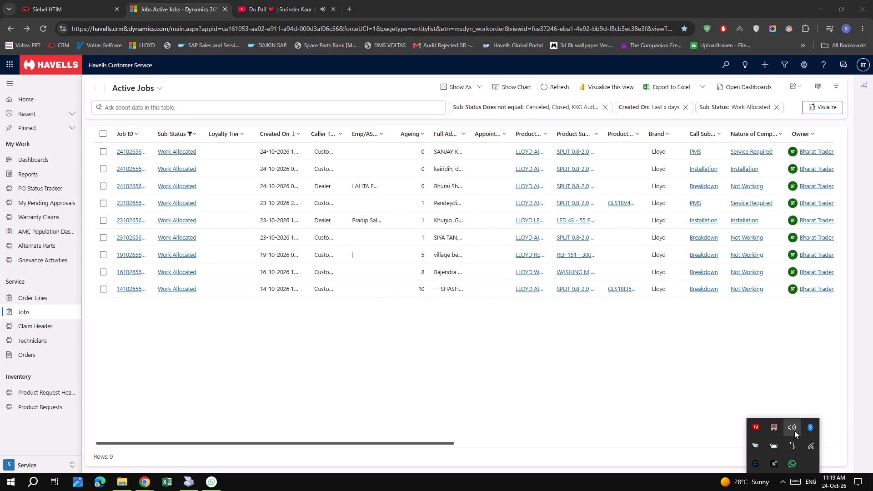
left_click(816, 461)
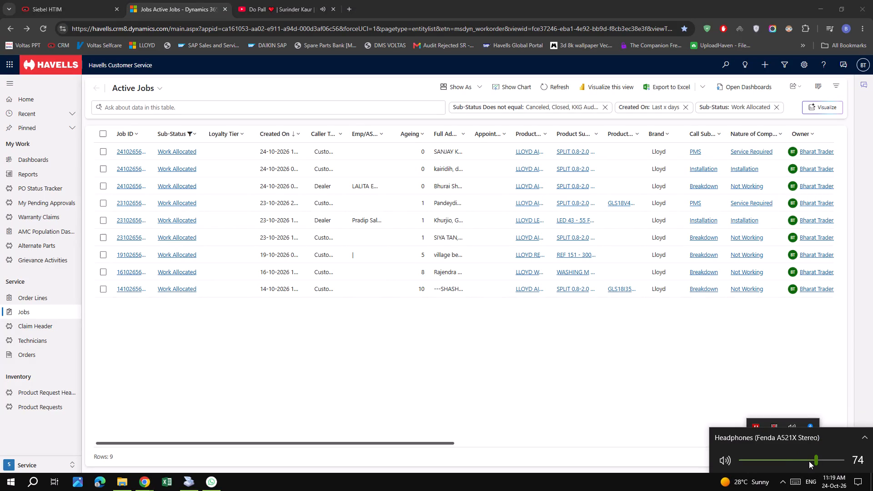
left_click(653, 485)
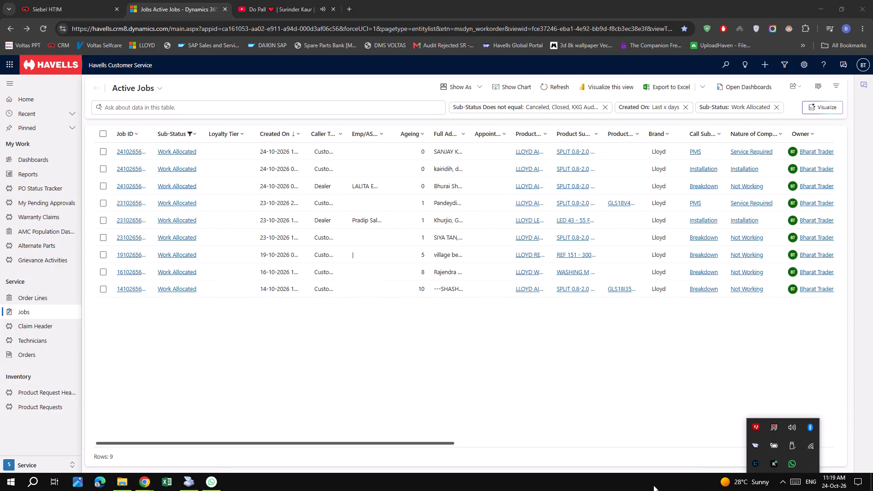
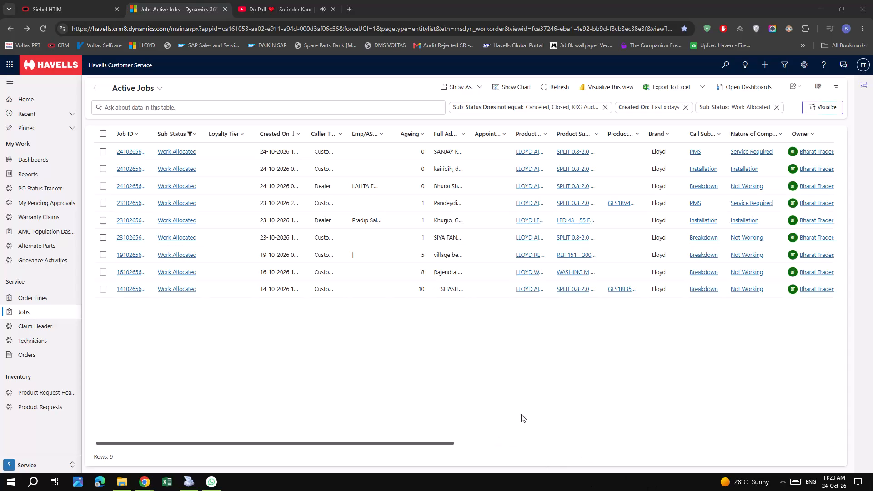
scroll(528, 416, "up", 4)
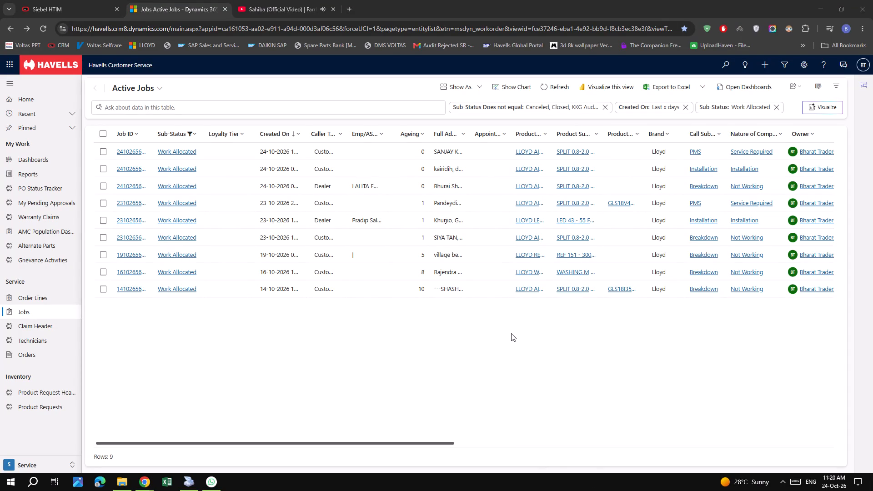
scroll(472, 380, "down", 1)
Switch from the Active Jobs list to the music video playing on YouTube.
left_click(278, 0)
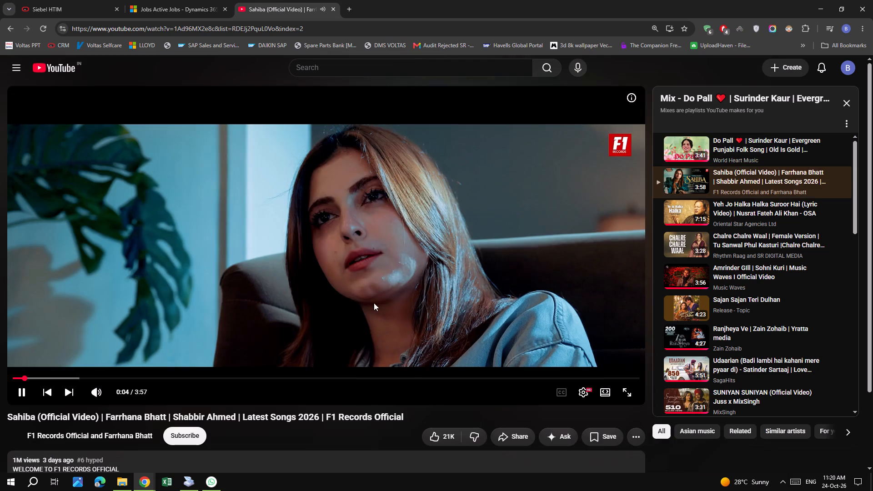
Pause the "Sahiba (Official Video)" song playing on YouTube.
left_click(401, 246)
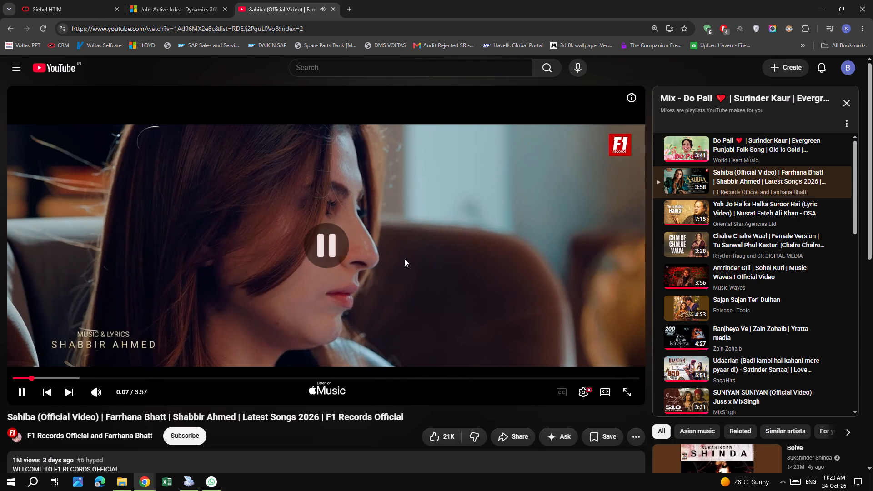
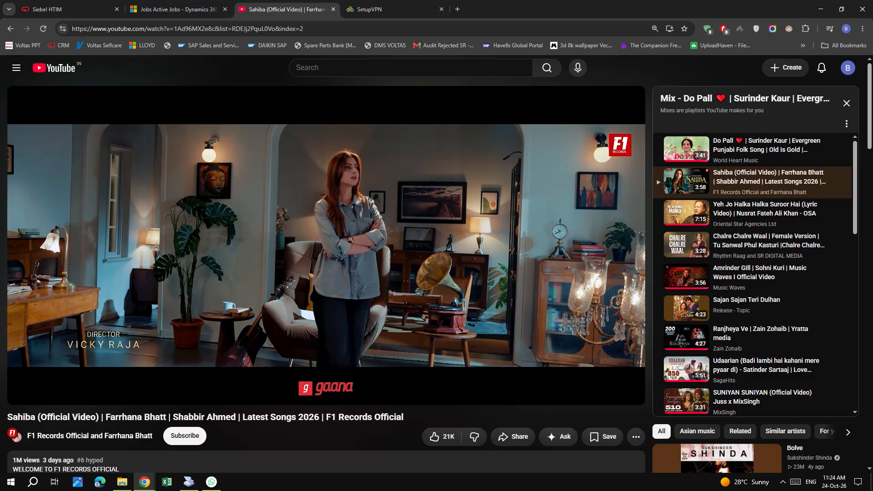
Close the YouTube tab with the paused "Sahiba (Official Video)" song.
left_click(139, 485)
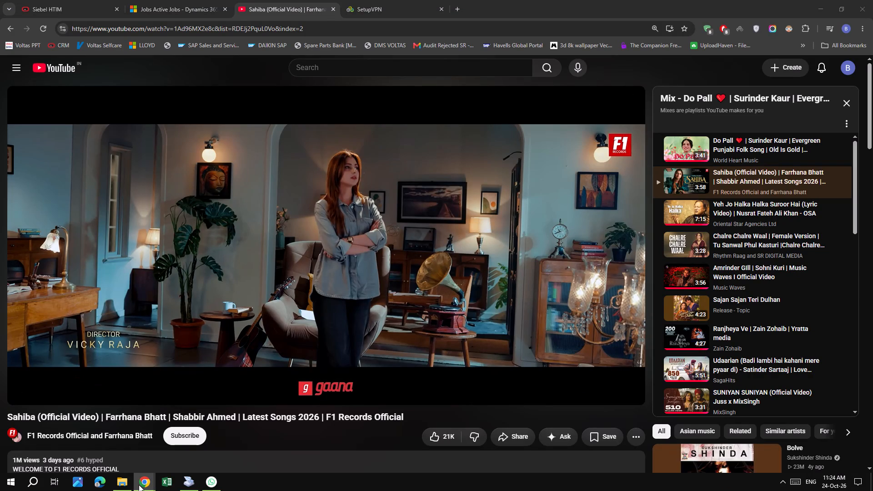
left_click(144, 485)
left_click(144, 485)
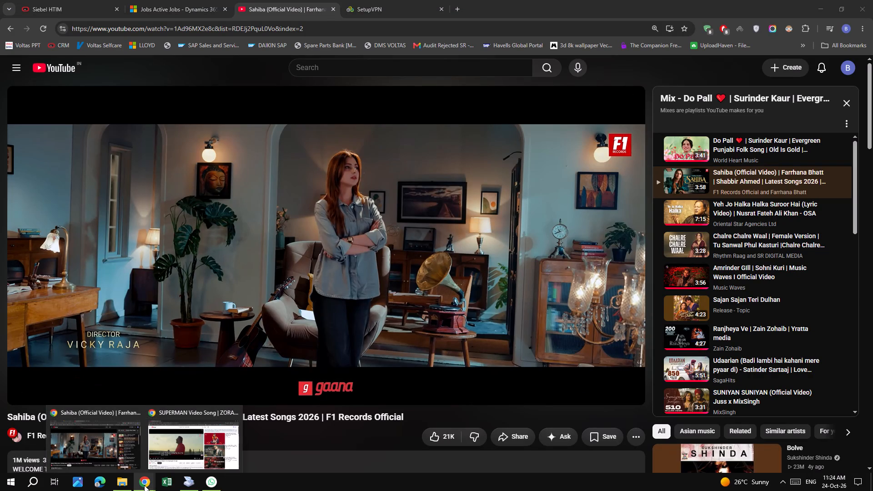
left_click(334, 7)
Switch to the Havells Active Jobs list and refresh its work-allocated jobs.
left_click(185, 5)
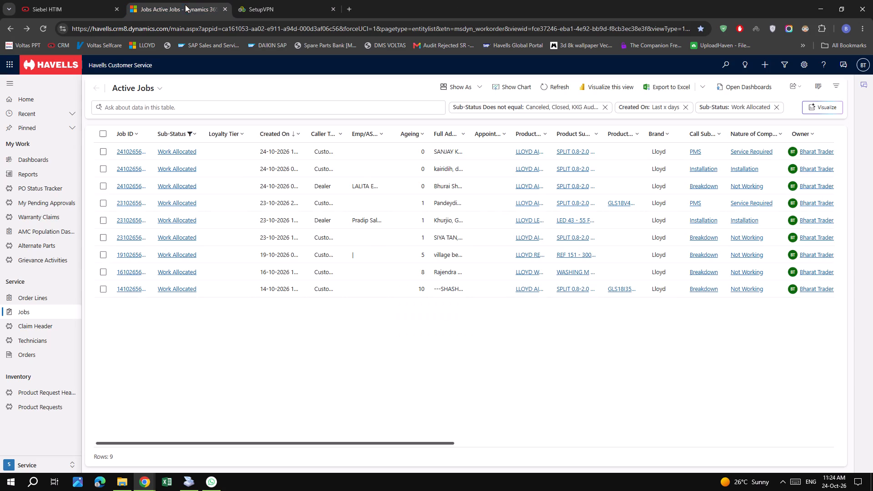
scroll(265, 136, "up", 5)
left_click(546, 87)
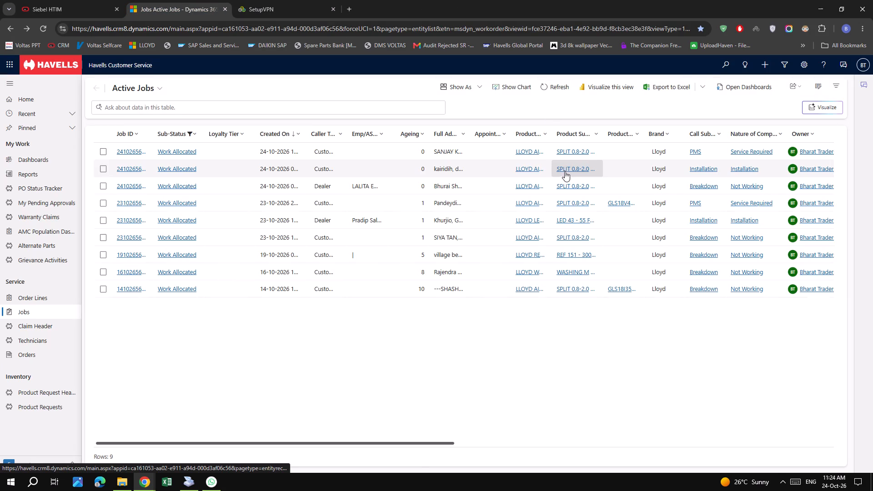
scroll(565, 179, "up", 4)
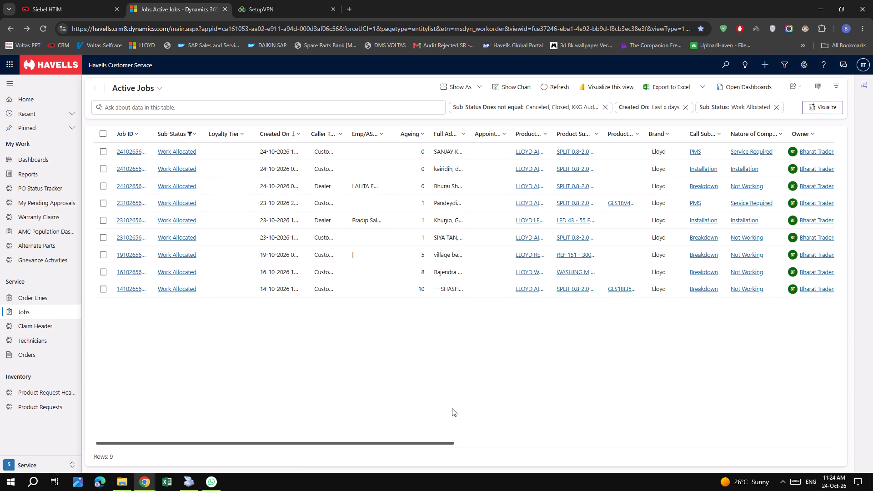
left_click_drag(451, 441, 503, 442)
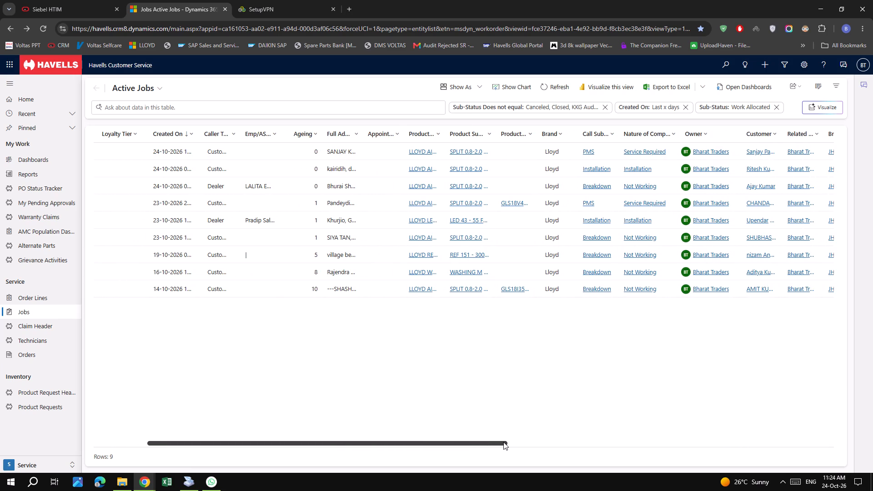
left_click_drag(503, 442, 504, 442)
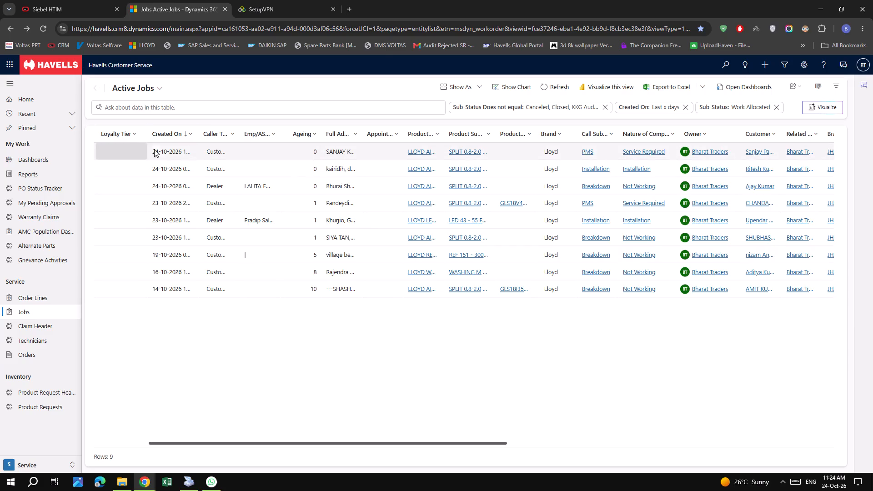
double_click(249, 154)
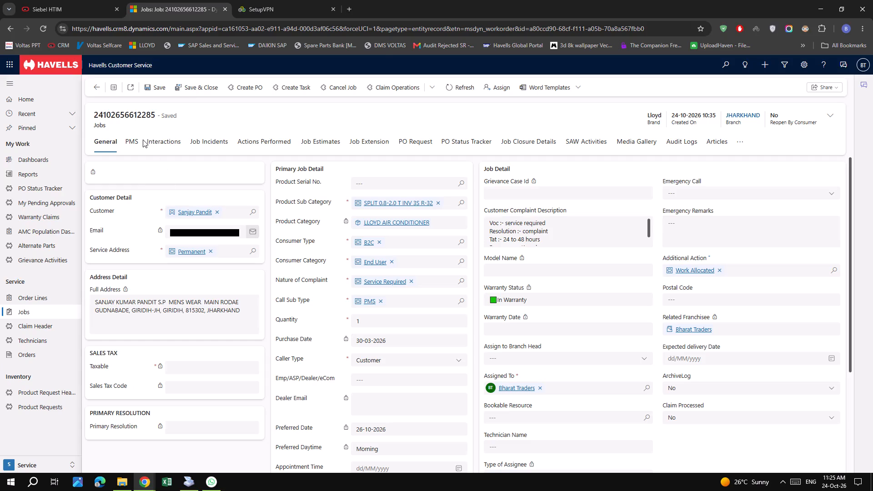
left_click(97, 84)
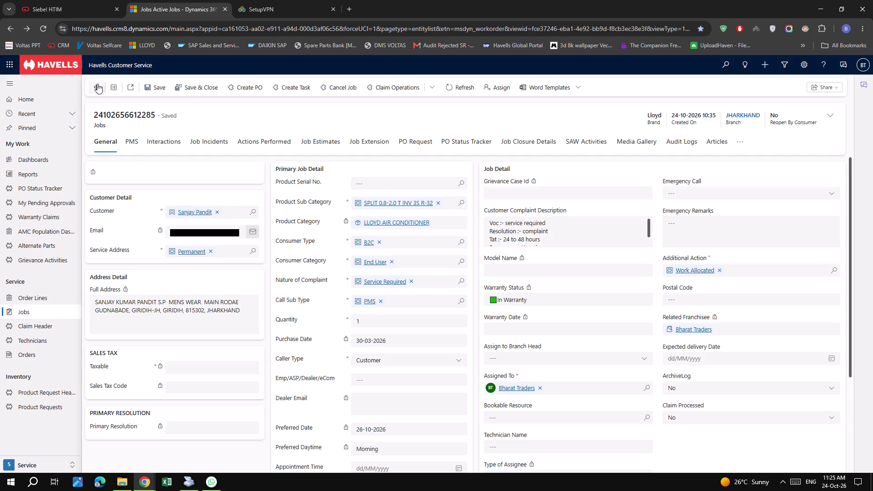
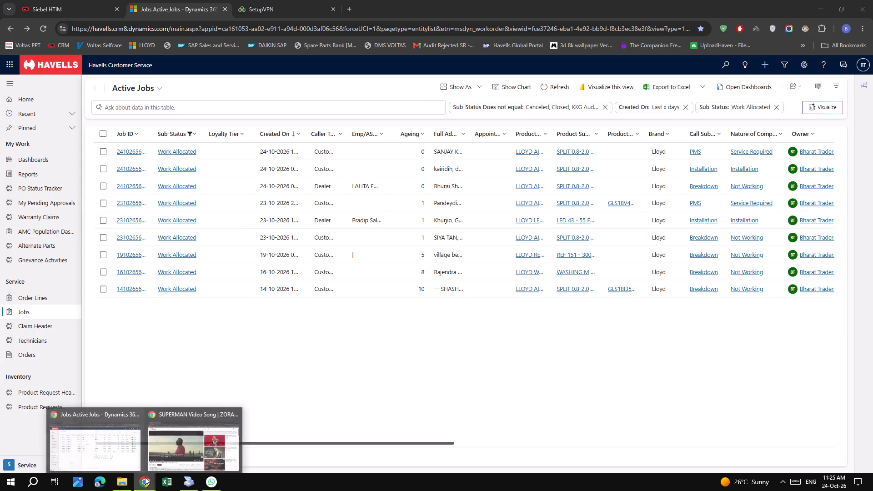
Switch to the YouTube window and play the suggested "Brown Rang (8K Video)" song from about 0:17.
left_click(178, 461)
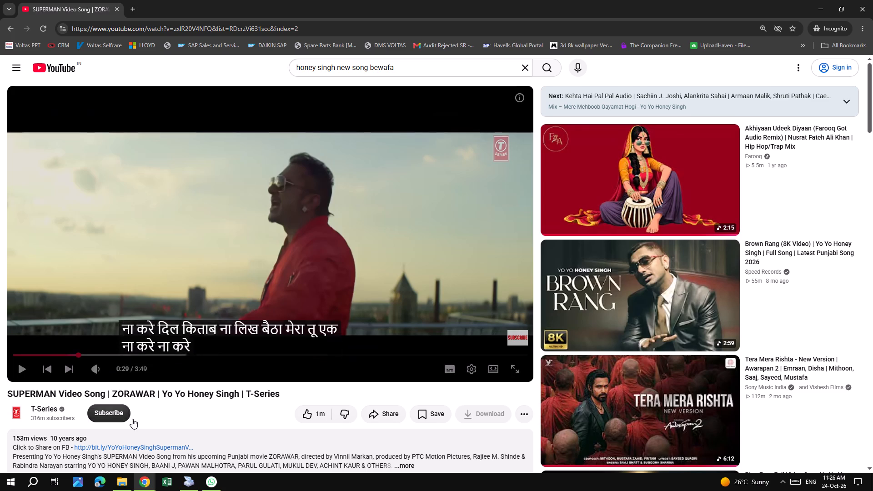
left_click(254, 258)
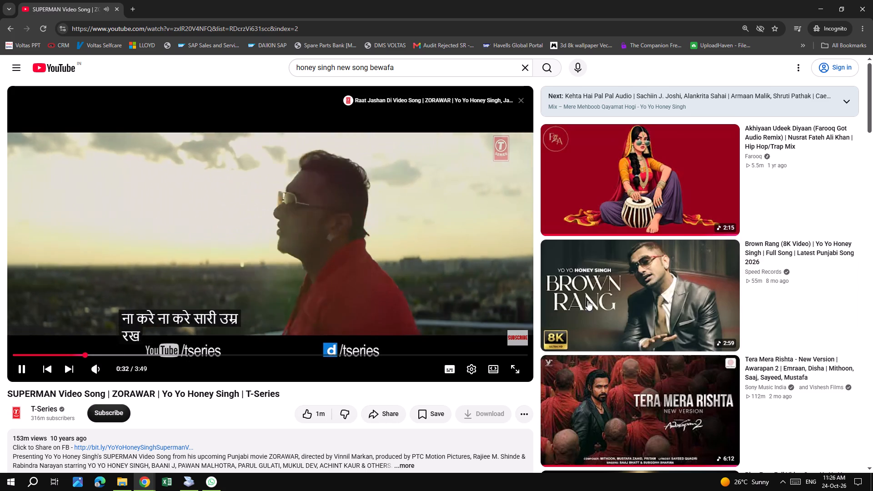
left_click(627, 295)
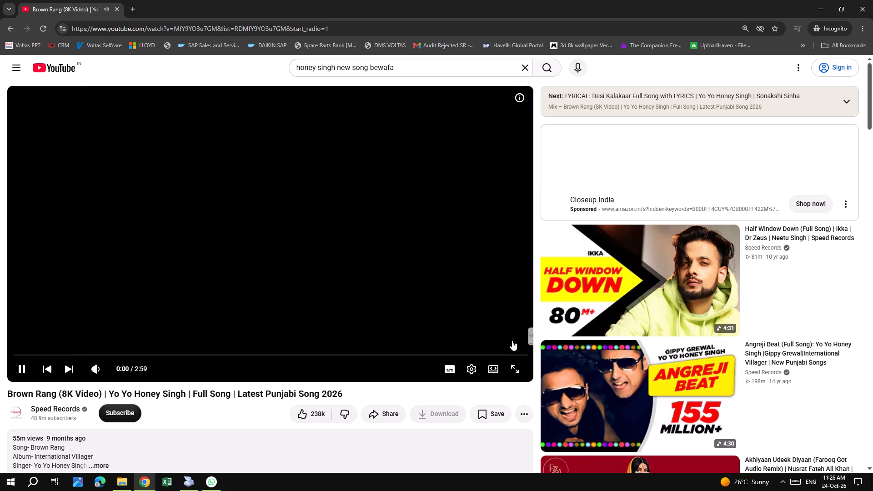
left_click(63, 352)
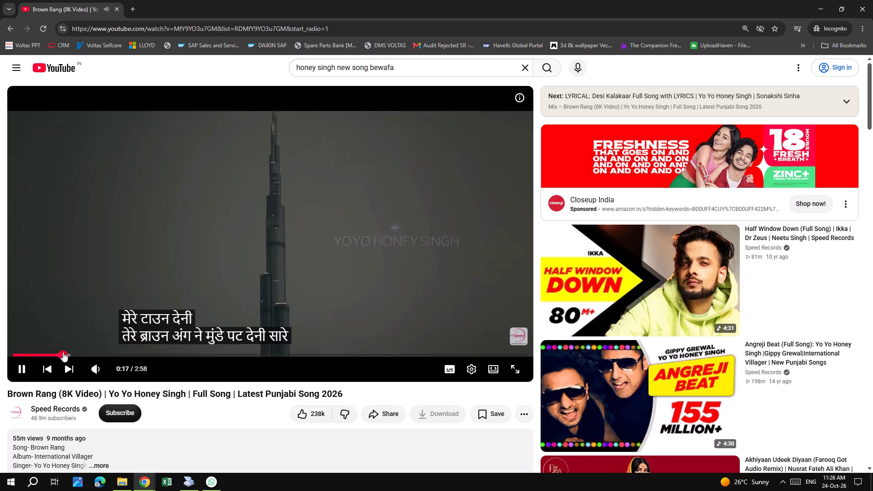
Raise the system volume of the Fenda A521X headphones to 100.
left_click(780, 483)
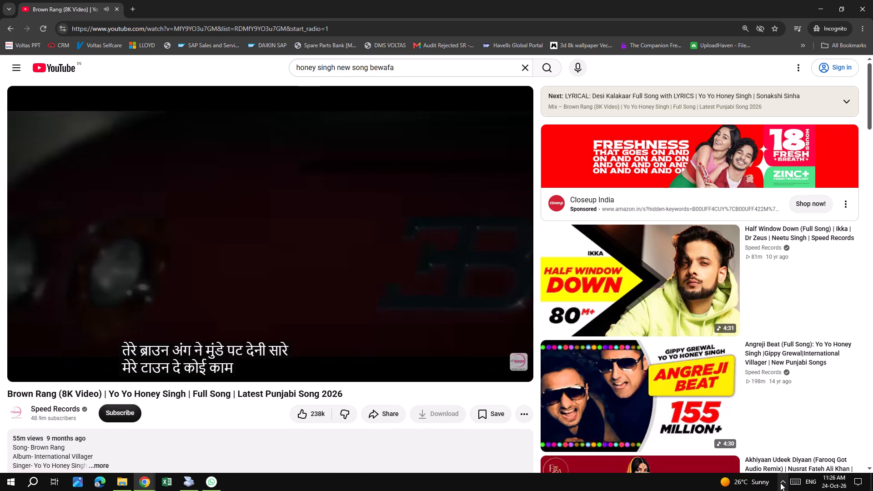
left_click(791, 430)
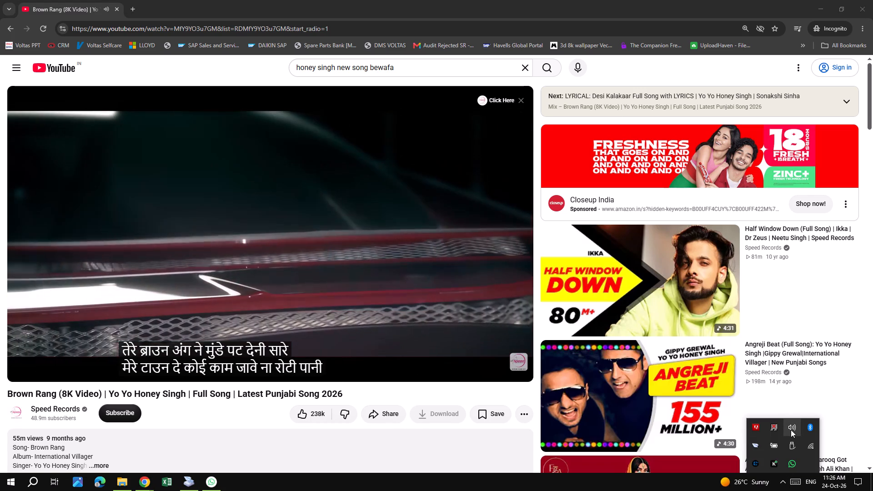
left_click_drag(818, 456, 834, 457)
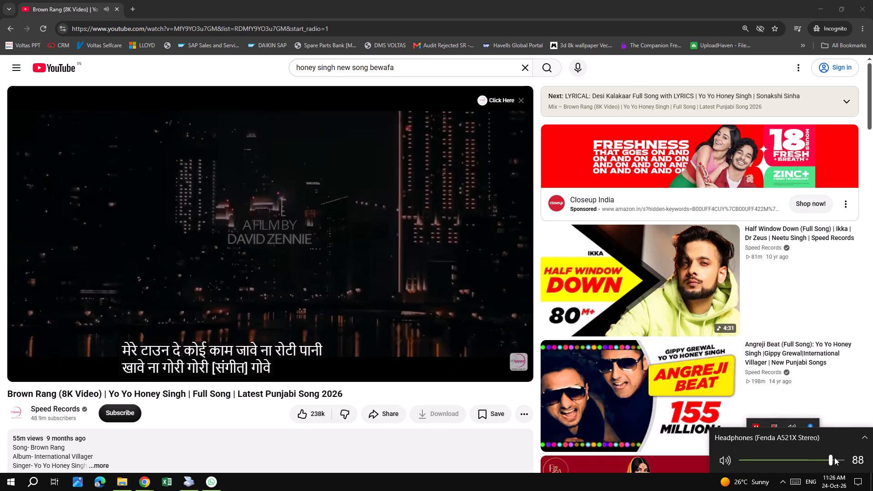
left_click_drag(834, 457, 838, 459)
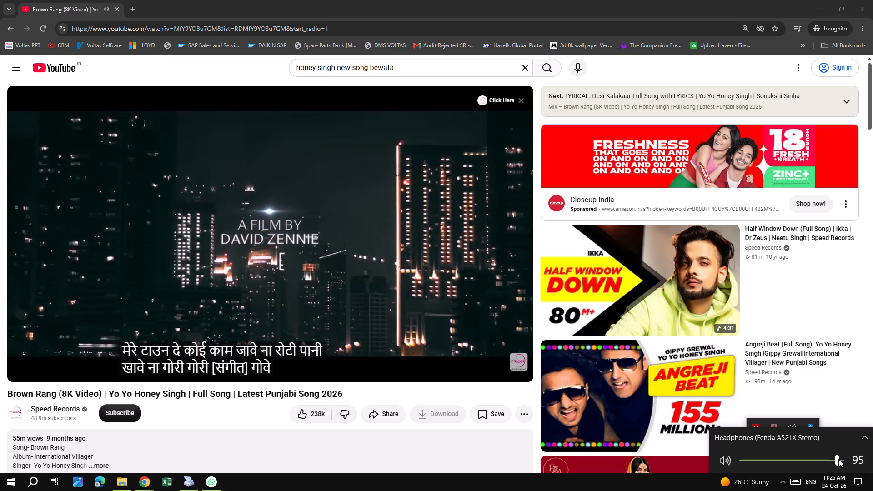
left_click_drag(838, 459, 849, 461)
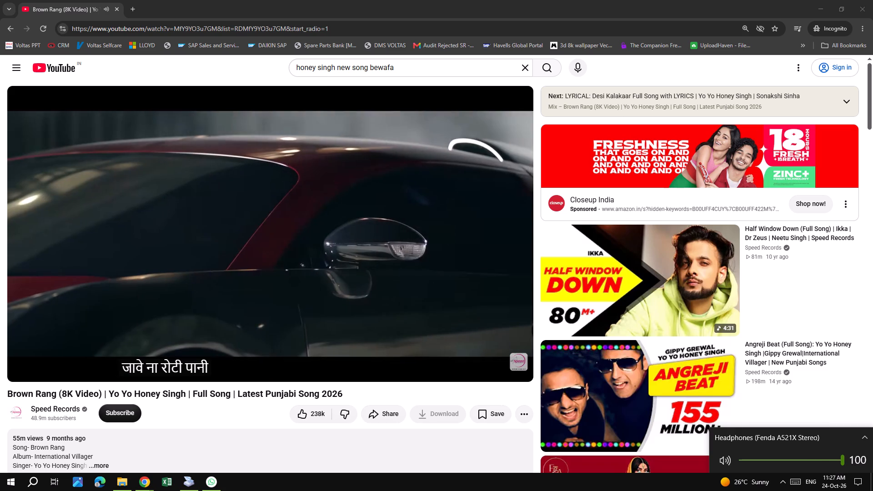
left_click(485, 473)
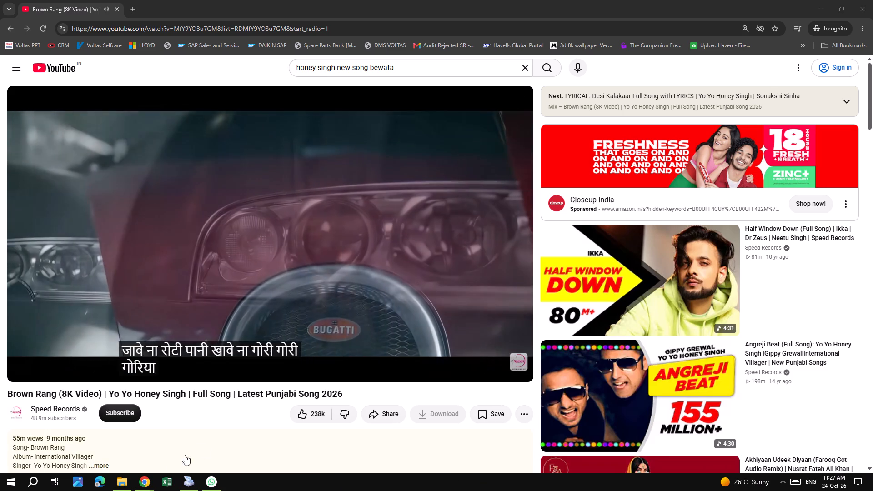
Switch to the Havells Active Jobs list and examine the work-allocated jobs, including the customer and related columns.
left_click(99, 464)
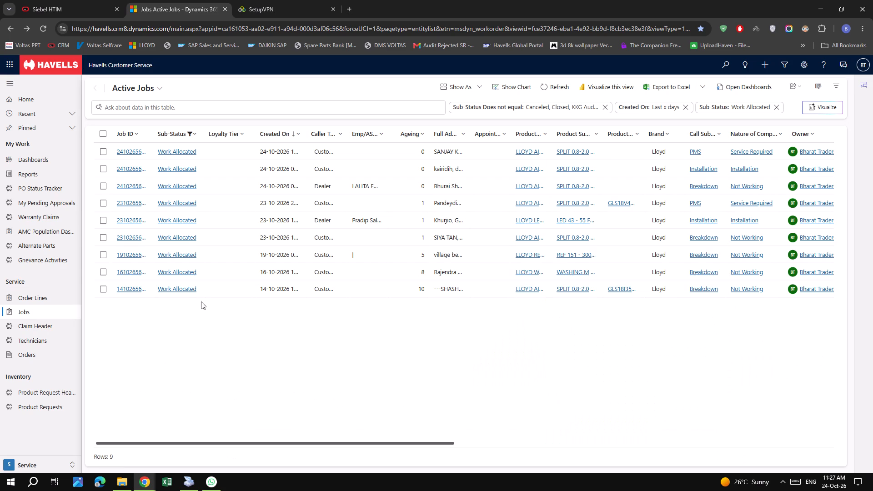
scroll(244, 281, "up", 2)
scroll(295, 303, "up", 3)
left_click_drag(424, 441, 469, 445)
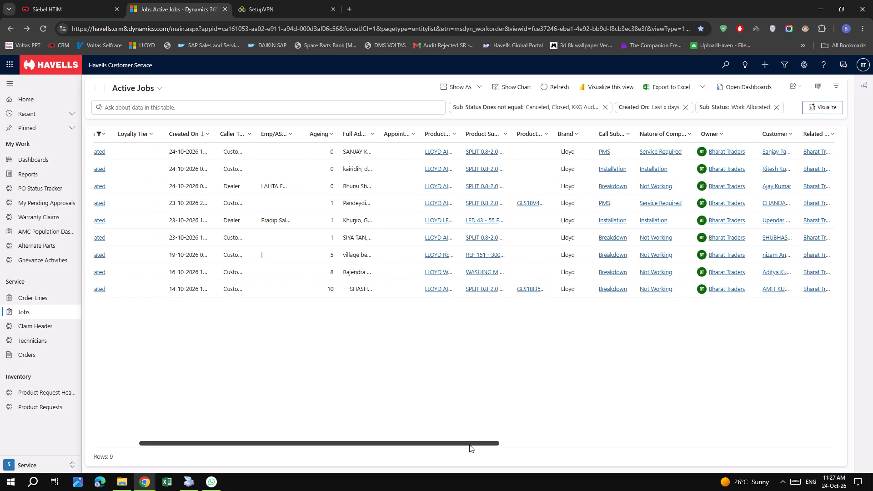
left_click_drag(469, 445, 285, 434)
scroll(287, 307, "up", 4)
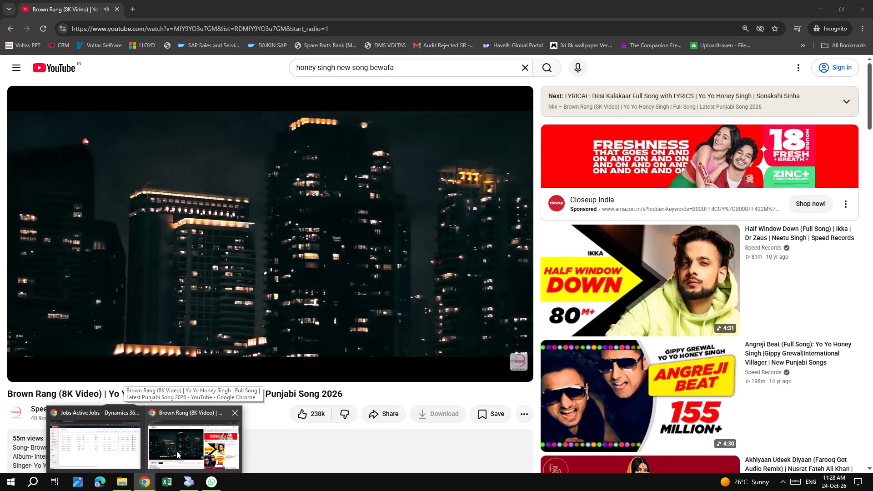
Switch to YouTube, toggle playback of the "Brown Rang" video, and return to the Havells Active Jobs list.
left_click(176, 451)
left_click(281, 306)
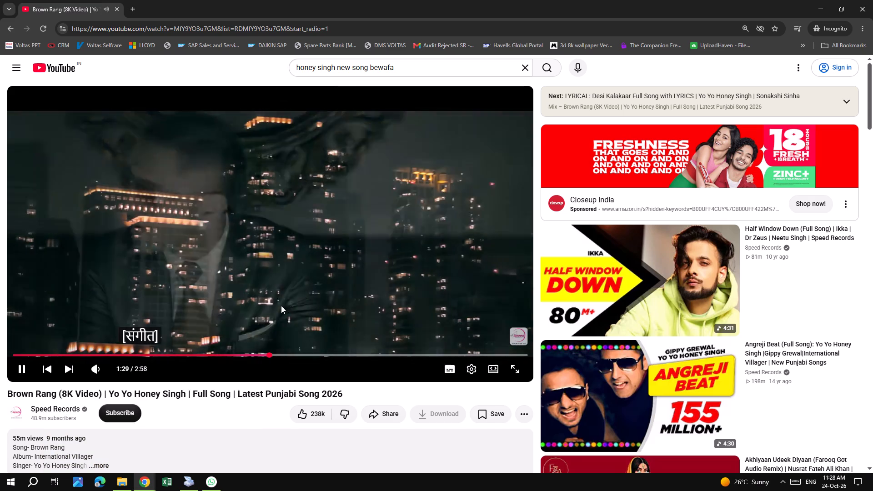
left_click(143, 482)
left_click(112, 456)
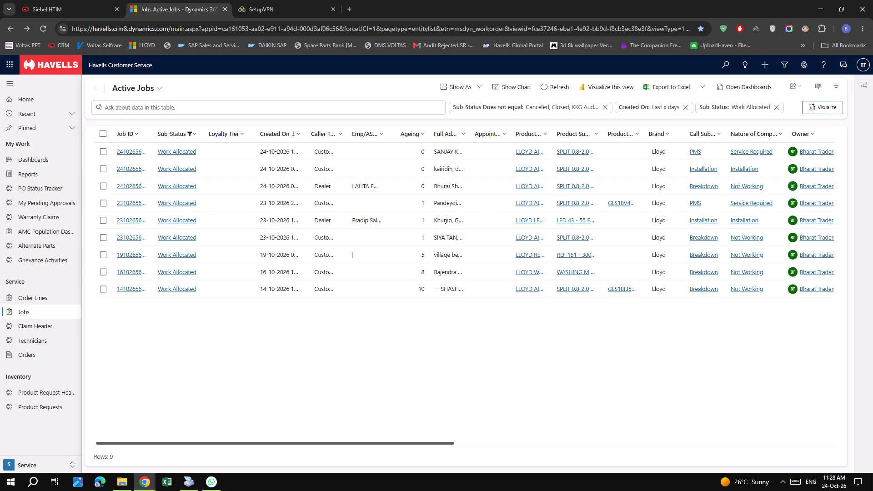
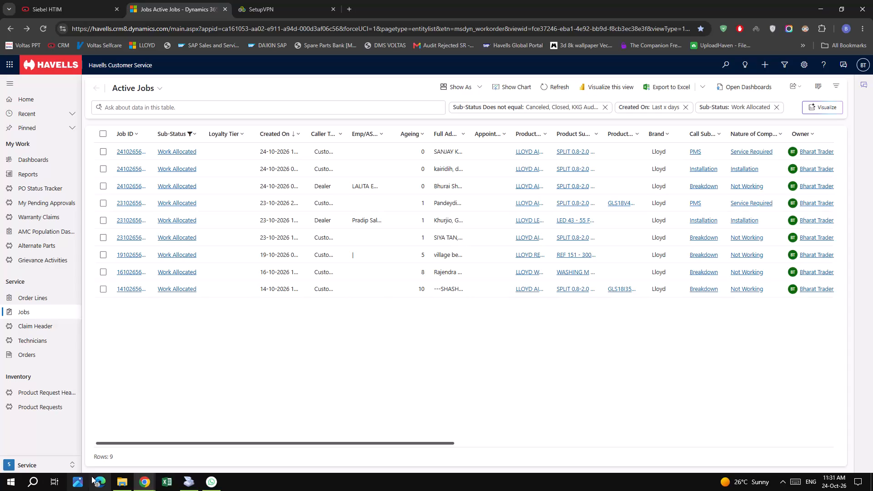
Examine the work-allocated jobs in the Active Jobs list, including the address, call subtype, complaint nature and customer columns.
scroll(396, 244, "up", 3)
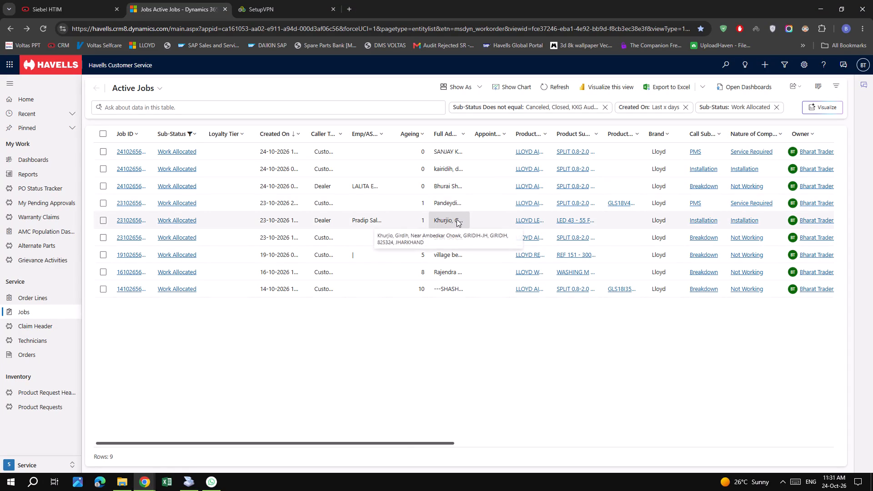
left_click_drag(443, 444, 472, 444)
scroll(443, 263, "up", 3)
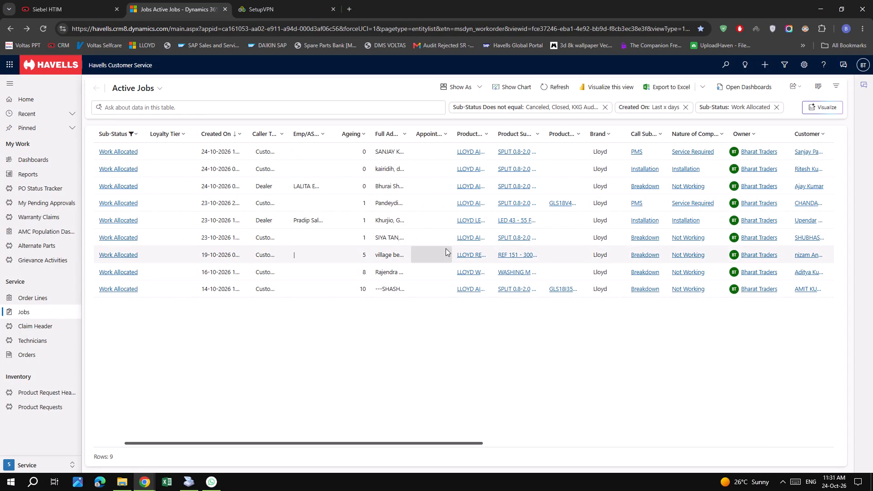
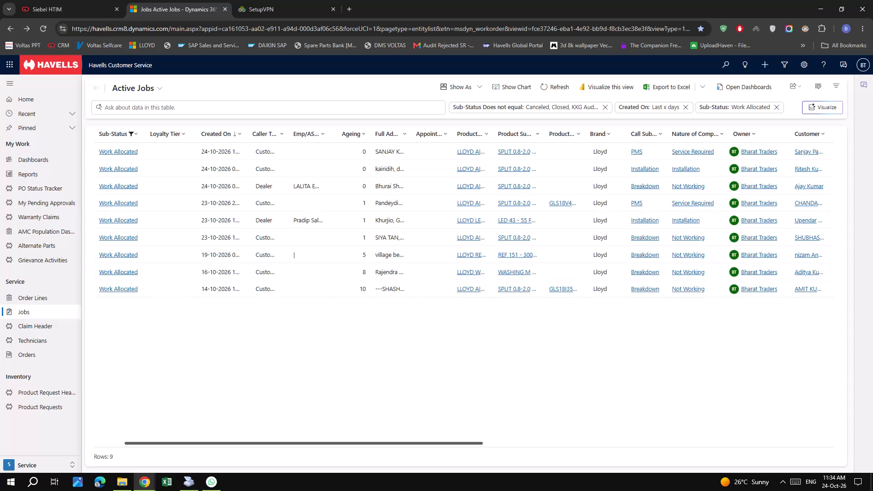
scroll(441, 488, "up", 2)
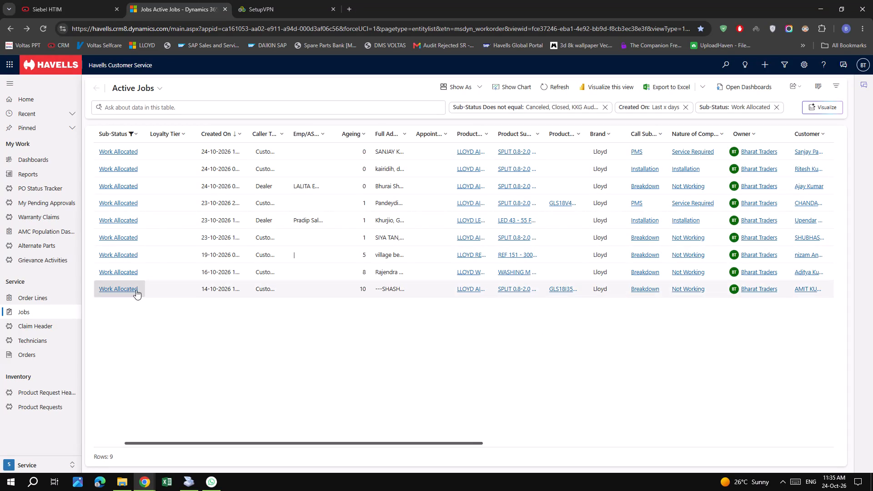